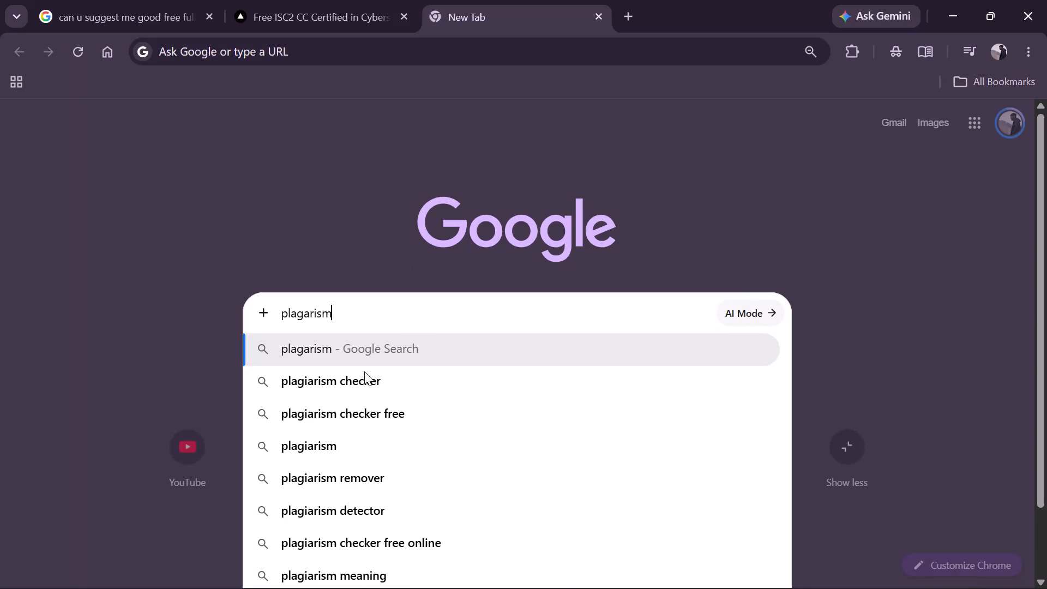
# Search Google for the suggested query "plagiarism checker".
pyautogui.click(398, 373)
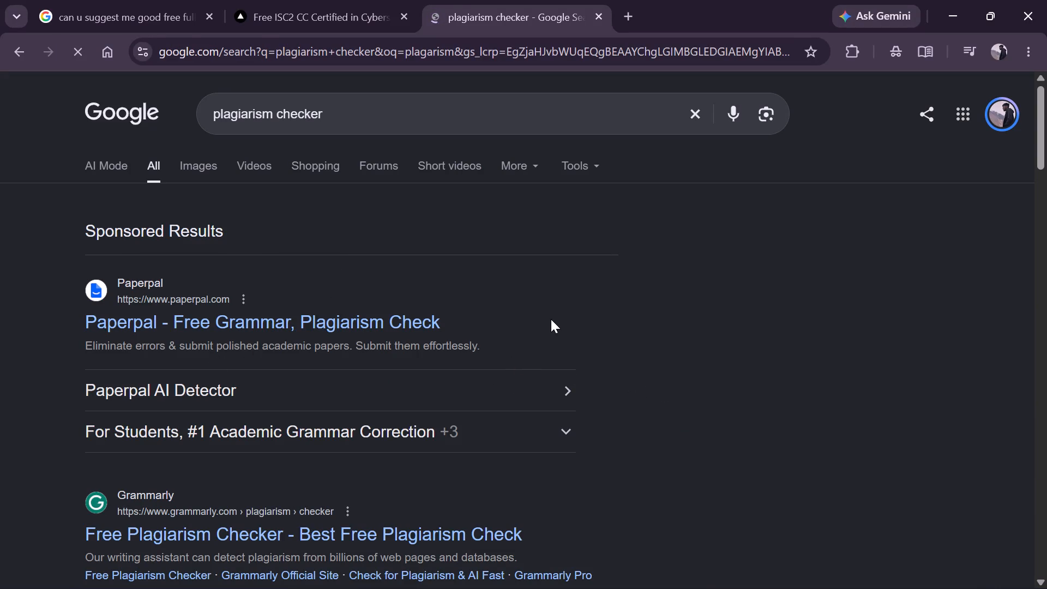
# Look through the plagiarism checker results and open the sponsored "Paperpal - Free Grammar, Plagiarism Check" result.
pyautogui.scroll(-4, 551, 318)
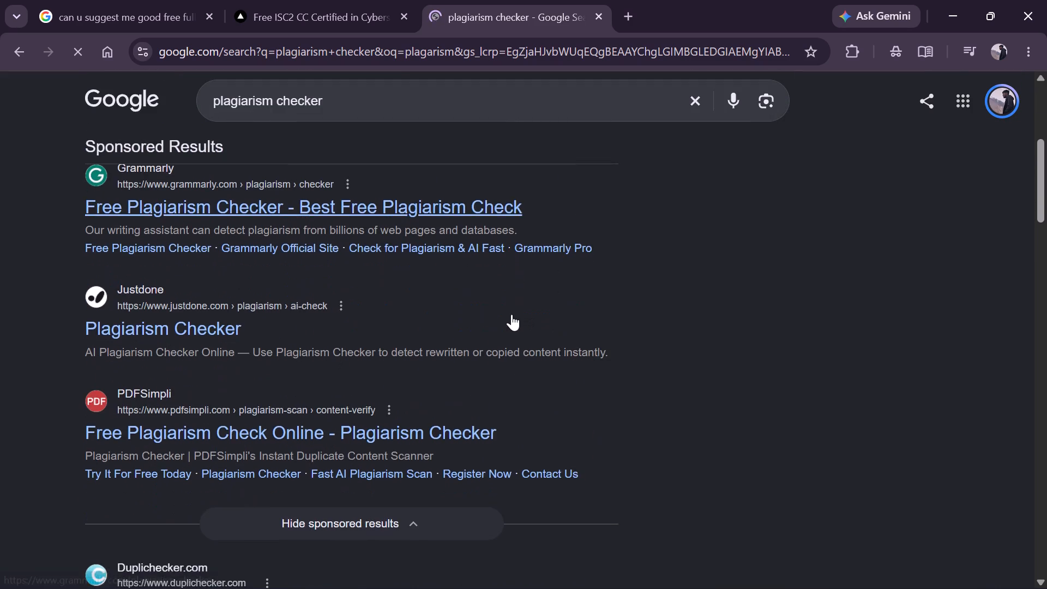
pyautogui.scroll(-2, 512, 316)
pyautogui.scroll(5, 509, 298)
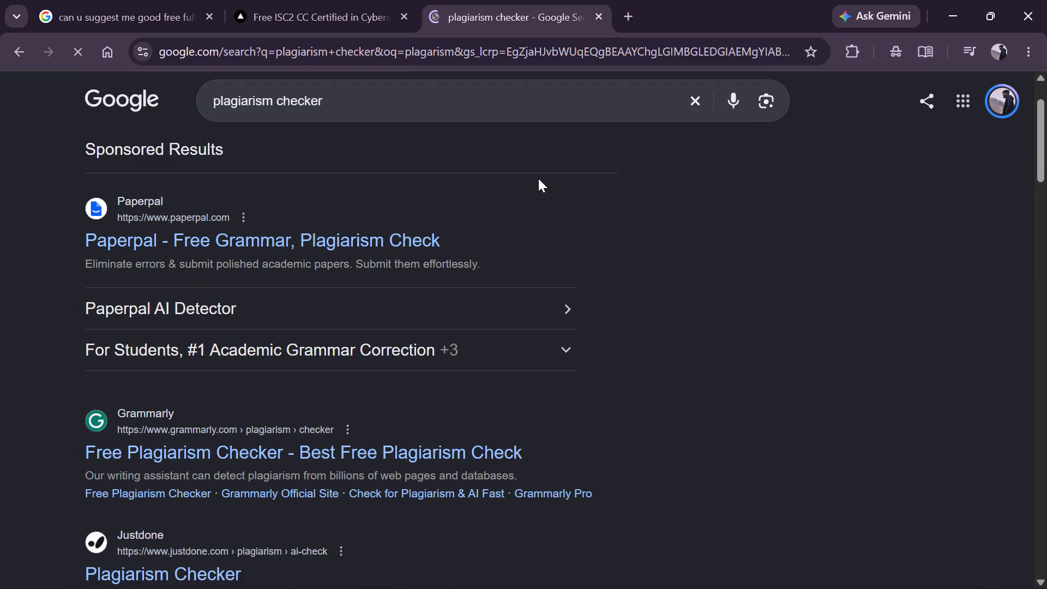
pyautogui.scroll(-1, 535, 185)
pyautogui.scroll(2, 539, 182)
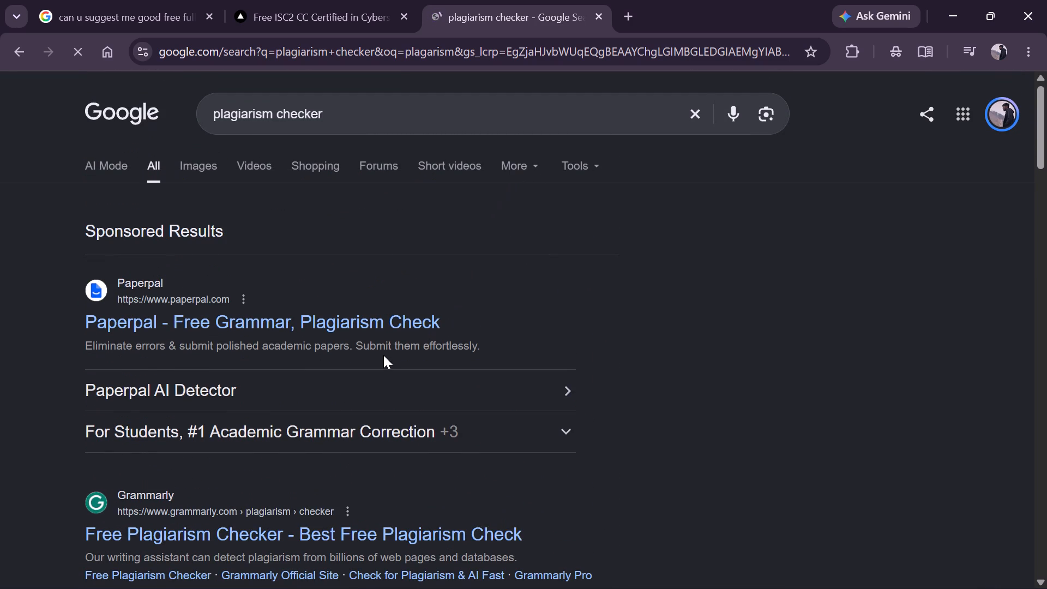
pyautogui.click(375, 326)
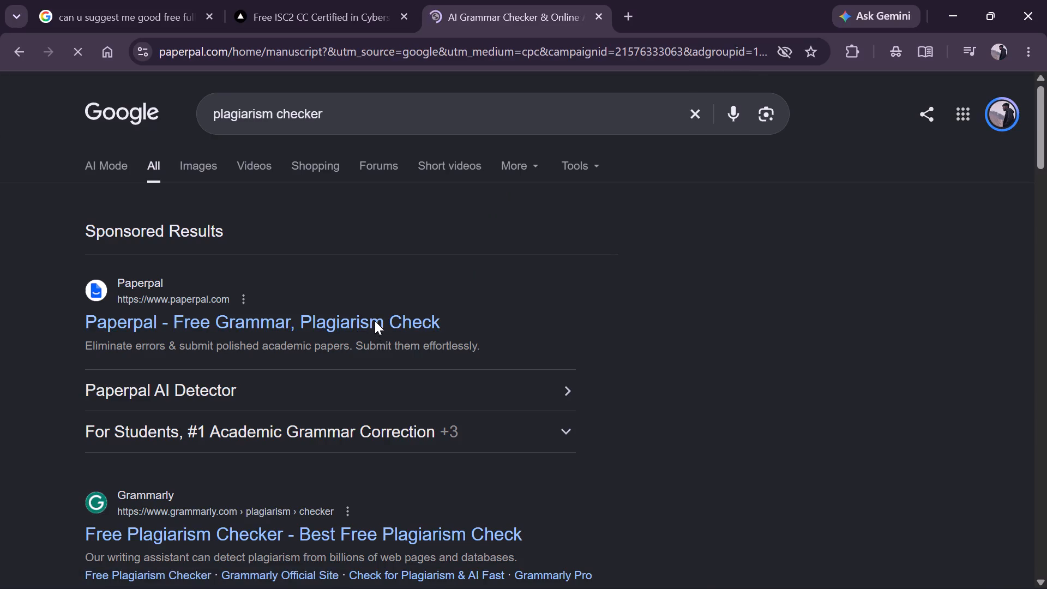
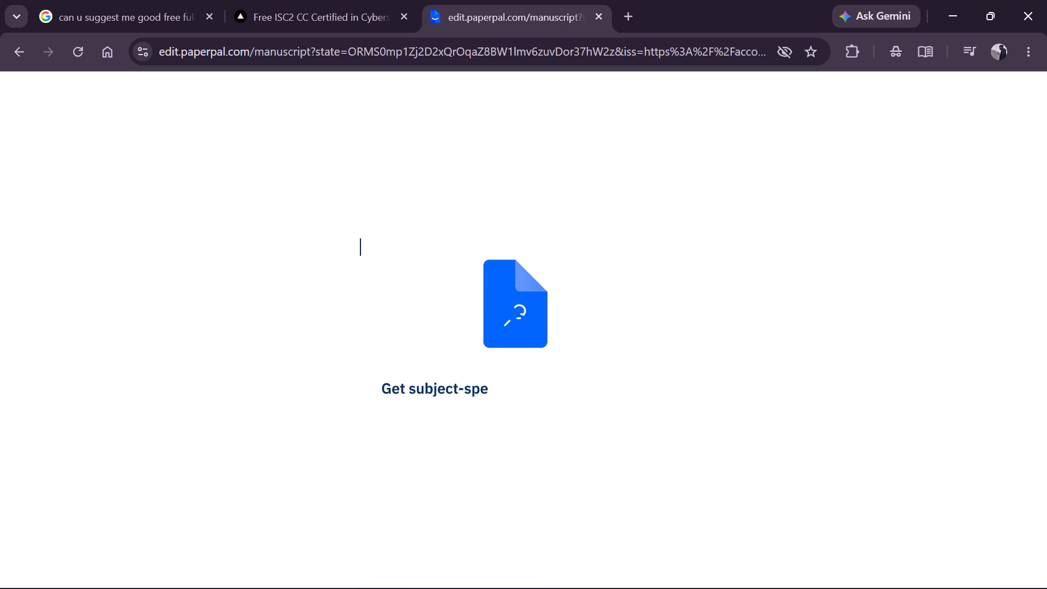
# Exit the NVIDIA background app from the hidden system tray icons.
pyautogui.click(862, 570)
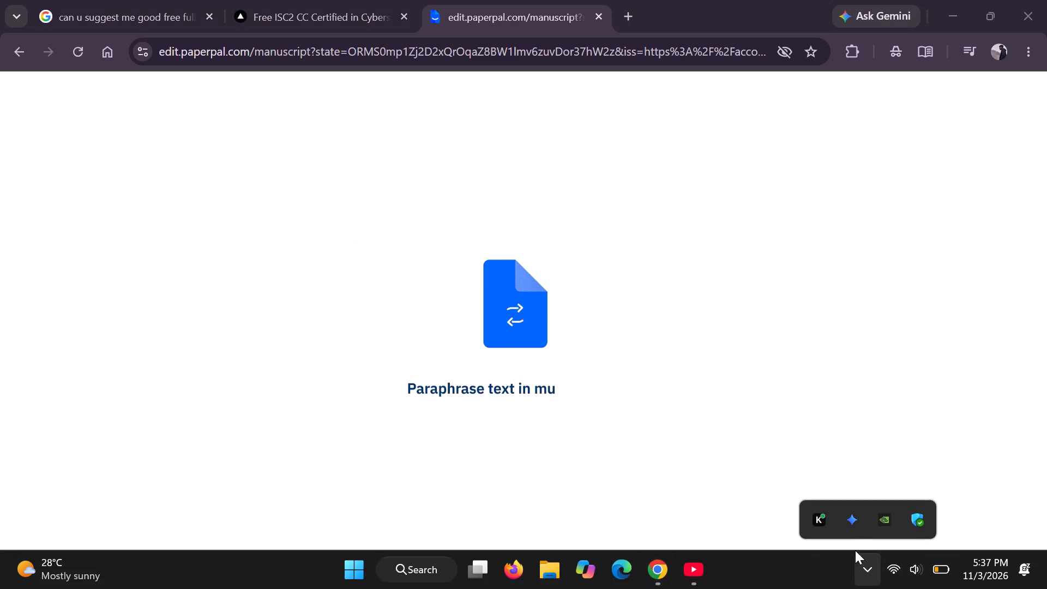
pyautogui.rightClick(877, 521)
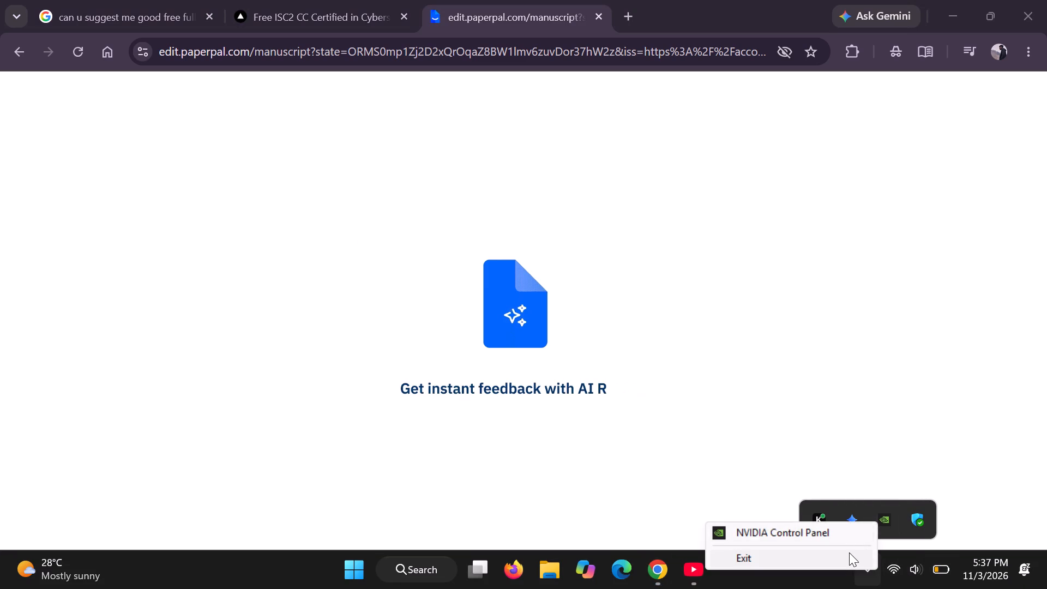
pyautogui.rightClick(856, 513)
pyautogui.click(791, 568)
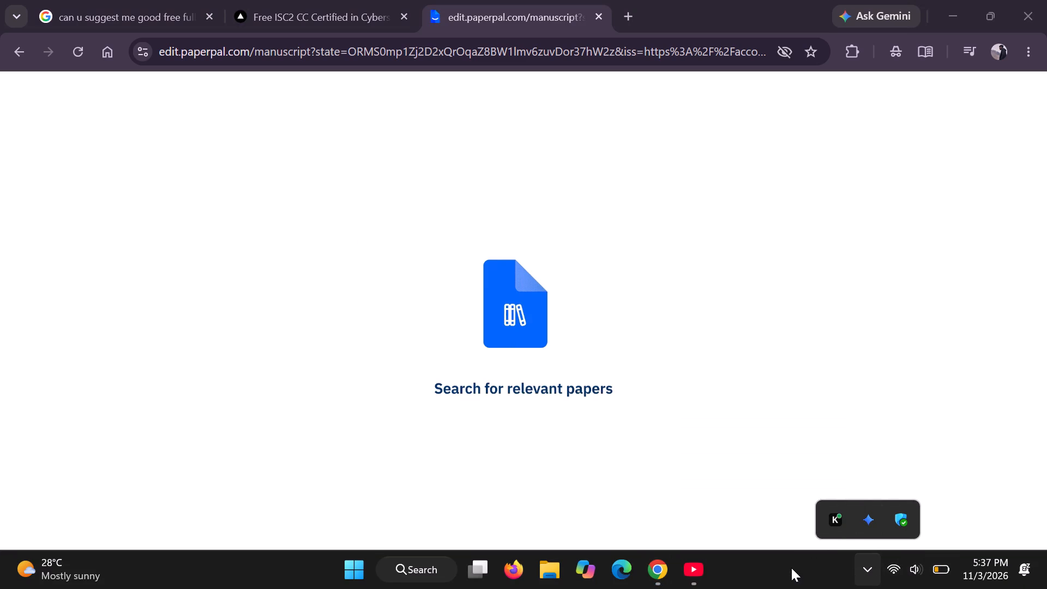
# Open the WhatsApp app from the recent Windows searches.
pyautogui.click(404, 567)
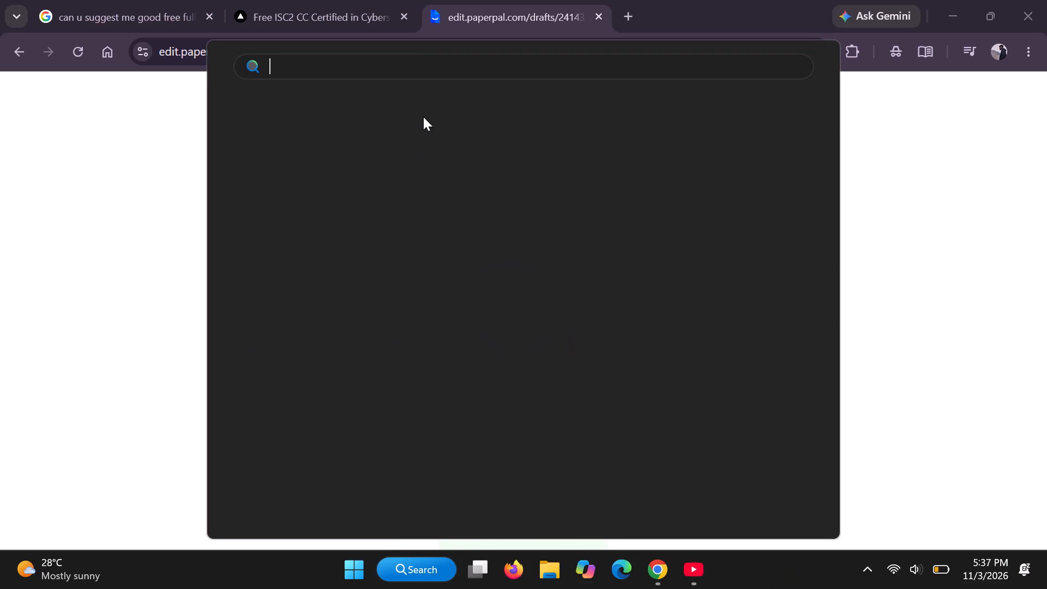
pyautogui.click(371, 395)
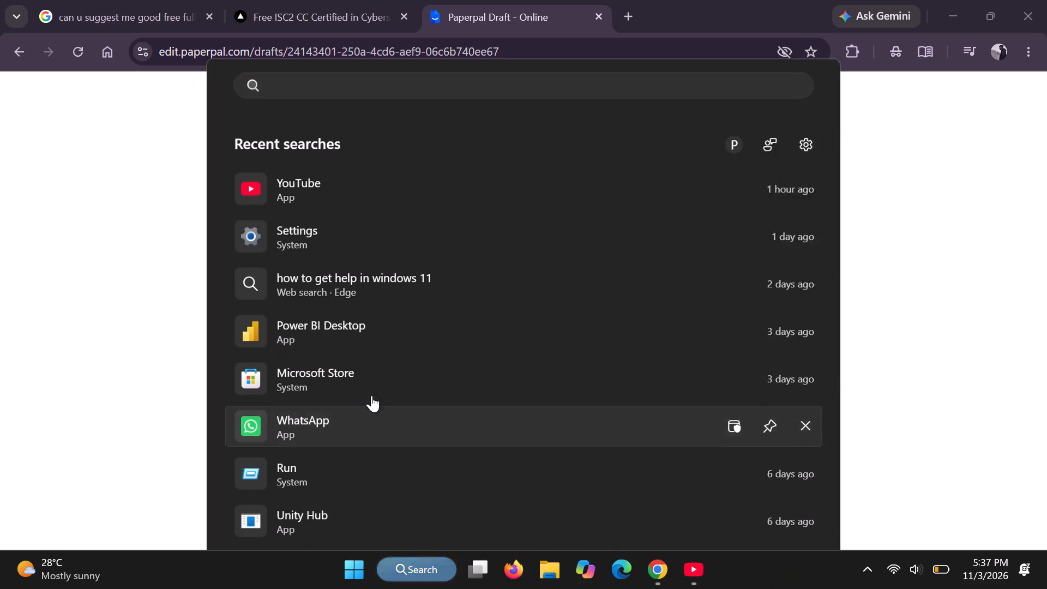
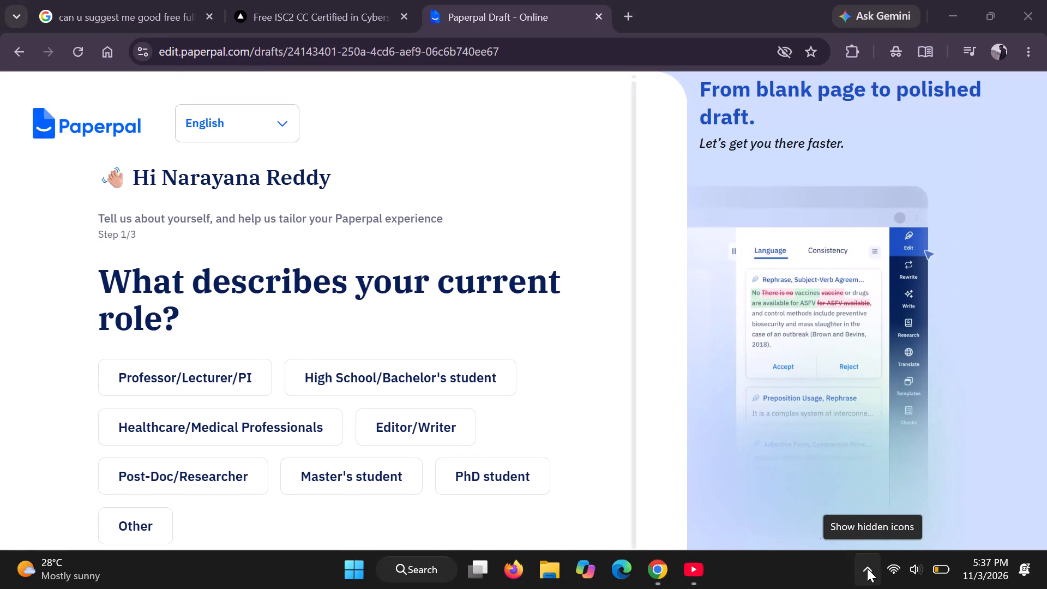
# Look through the current-role options on step 1 of the Paperpal onboarding questionnaire.
pyautogui.scroll(-8, 381, 364)
pyautogui.scroll(-3, 374, 459)
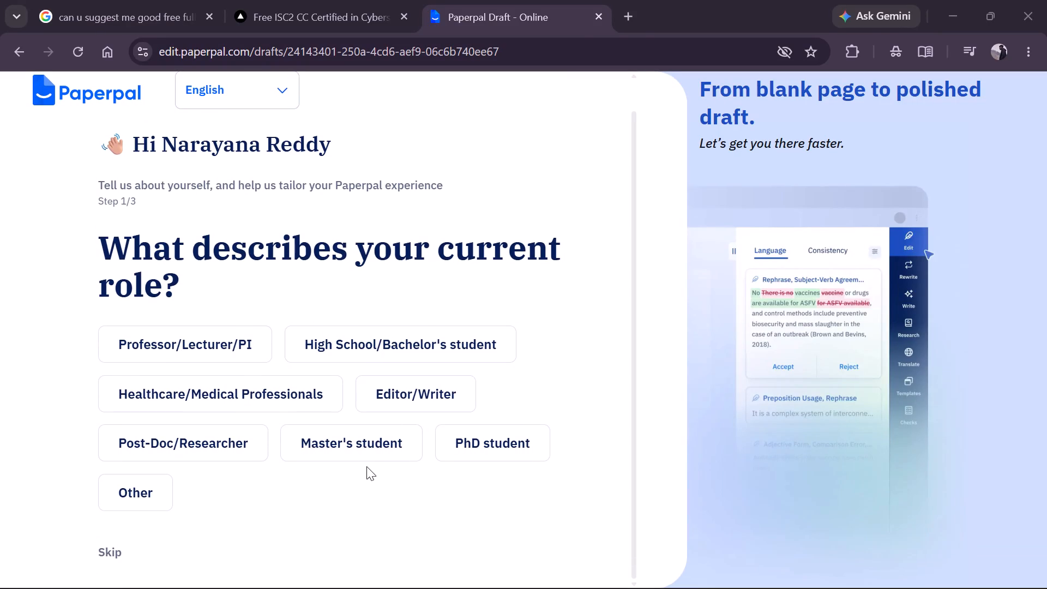
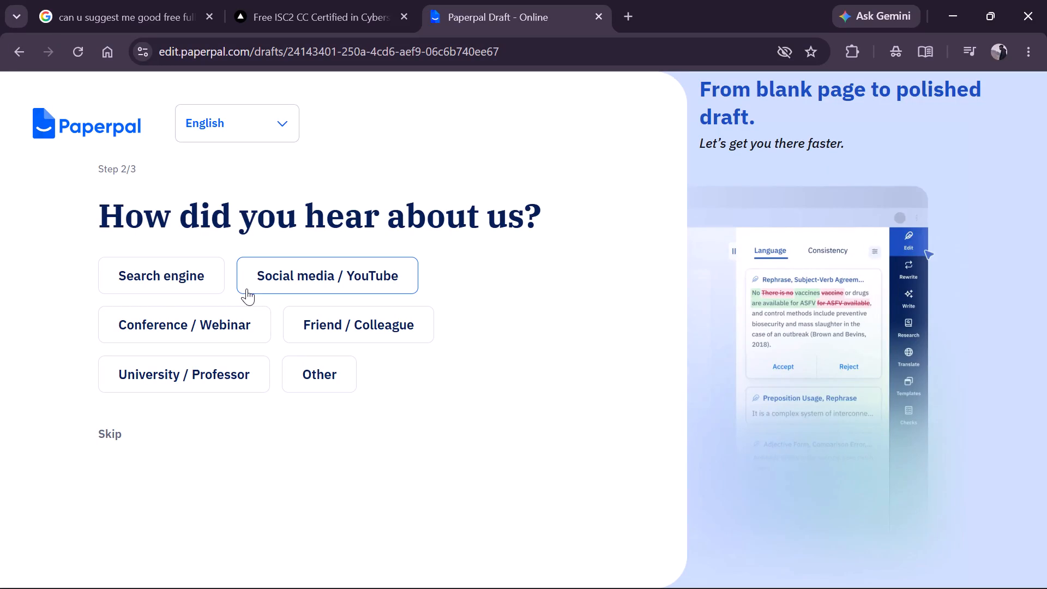
# Answer the onboarding question about how you heard of Paperpal with Search engine.
pyautogui.click(202, 287)
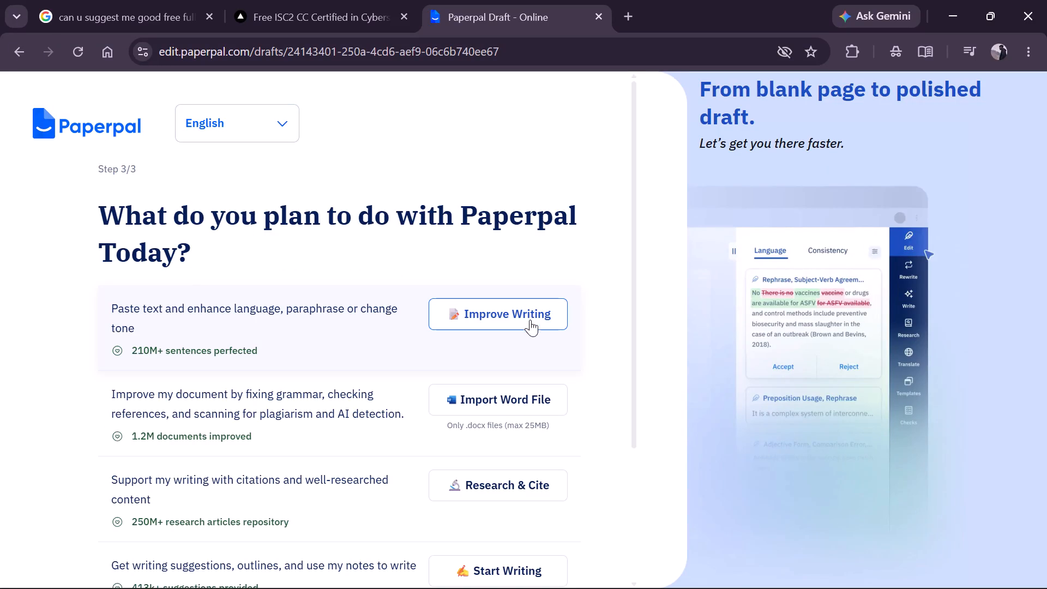
# Look through the planned-use options on step 3 of the Paperpal onboarding questionnaire.
pyautogui.scroll(-6, 517, 428)
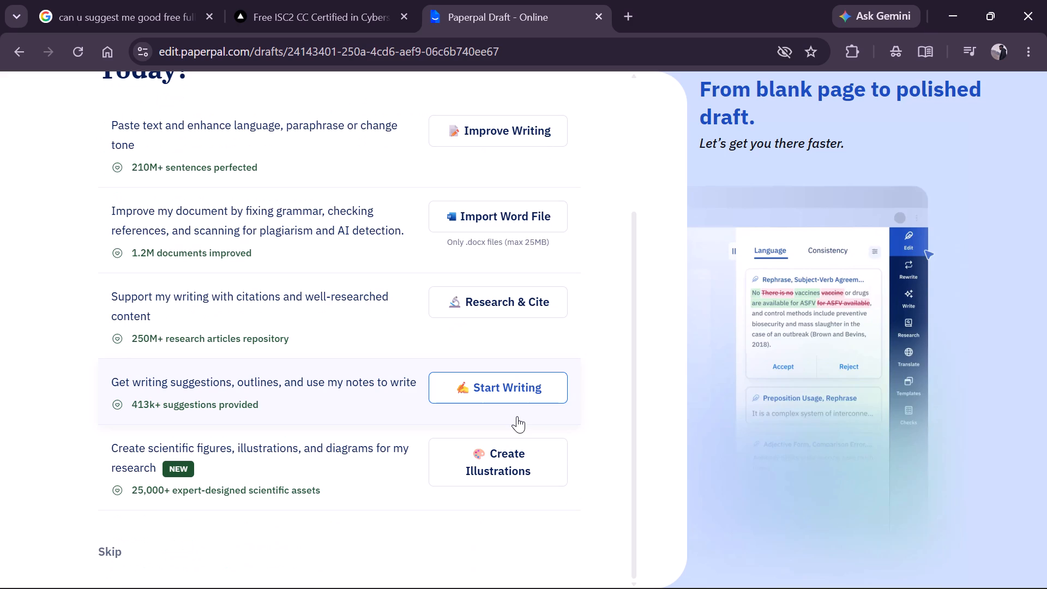
pyautogui.scroll(2, 427, 435)
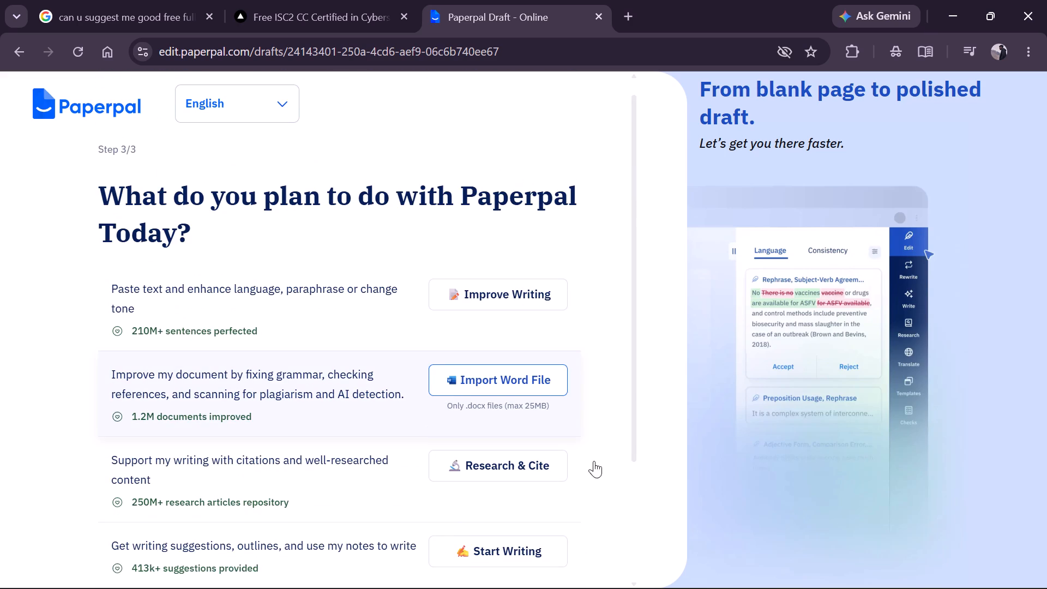
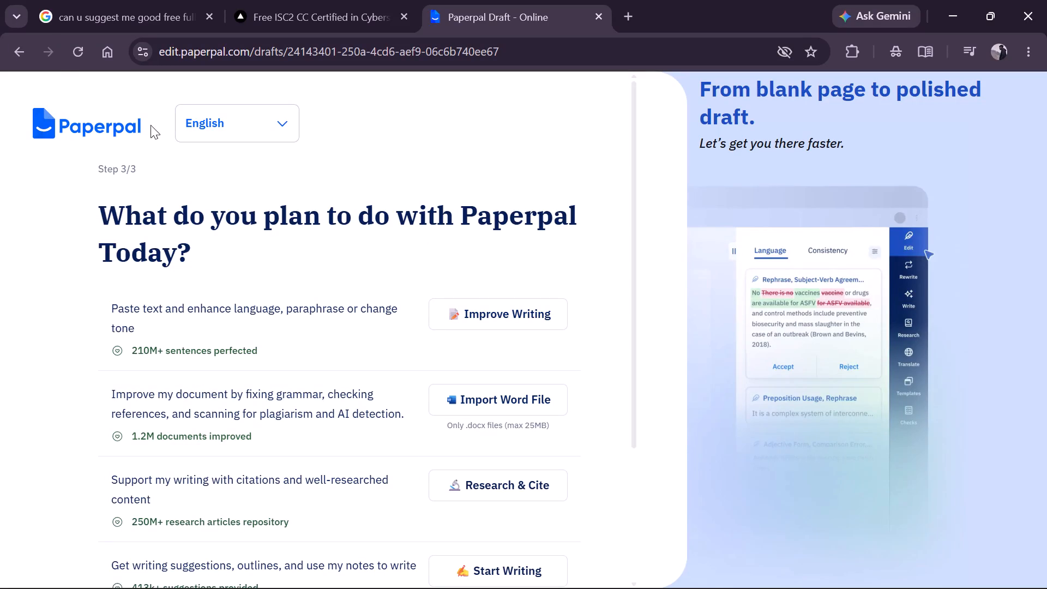
# Leave step 3 of the Paperpal onboarding questionnaire by going back to the previous page.
pyautogui.click(25, 52)
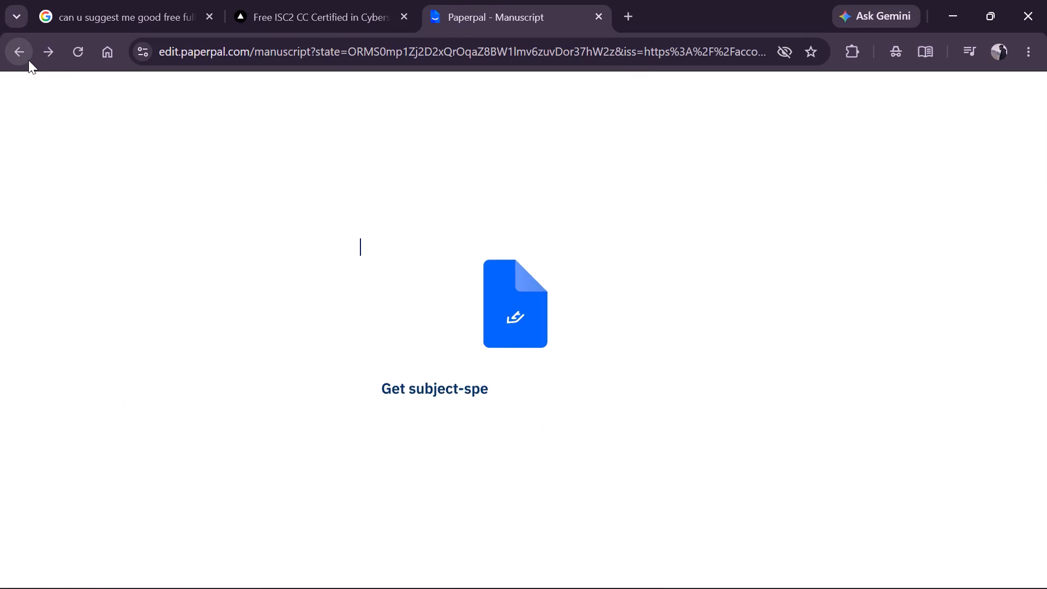
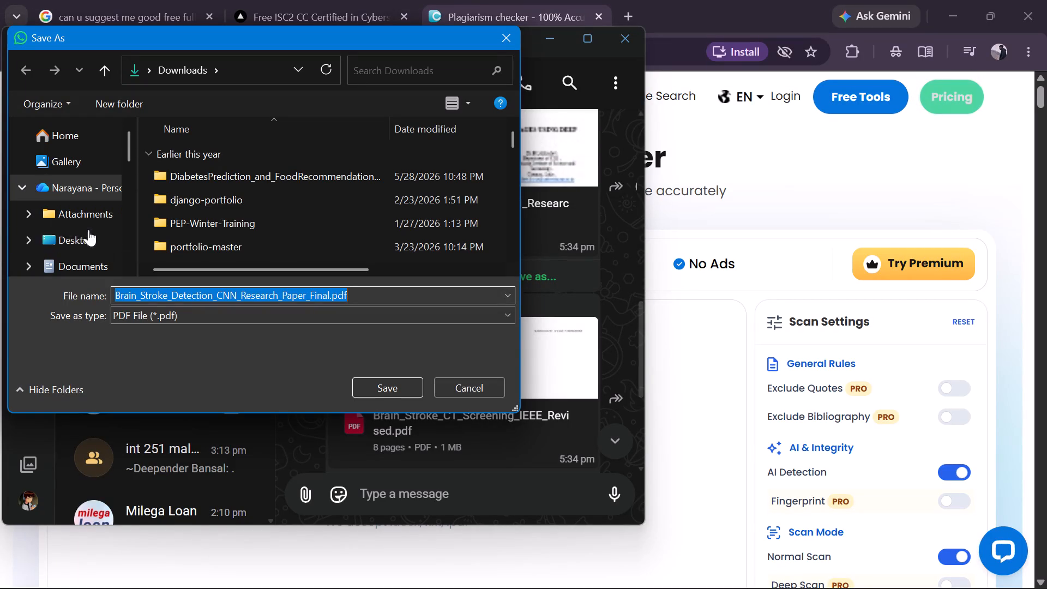
# Choose the Desktop folder as the save location for Brain_Stroke_Detection_CNN_Research_Paper_Final.pdf.
pyautogui.click(94, 231)
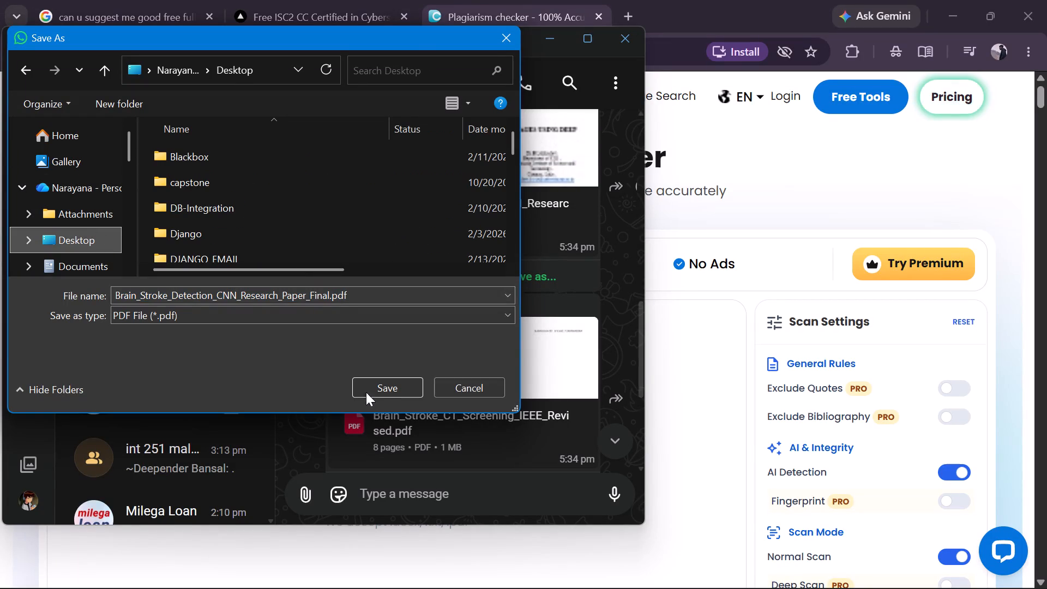
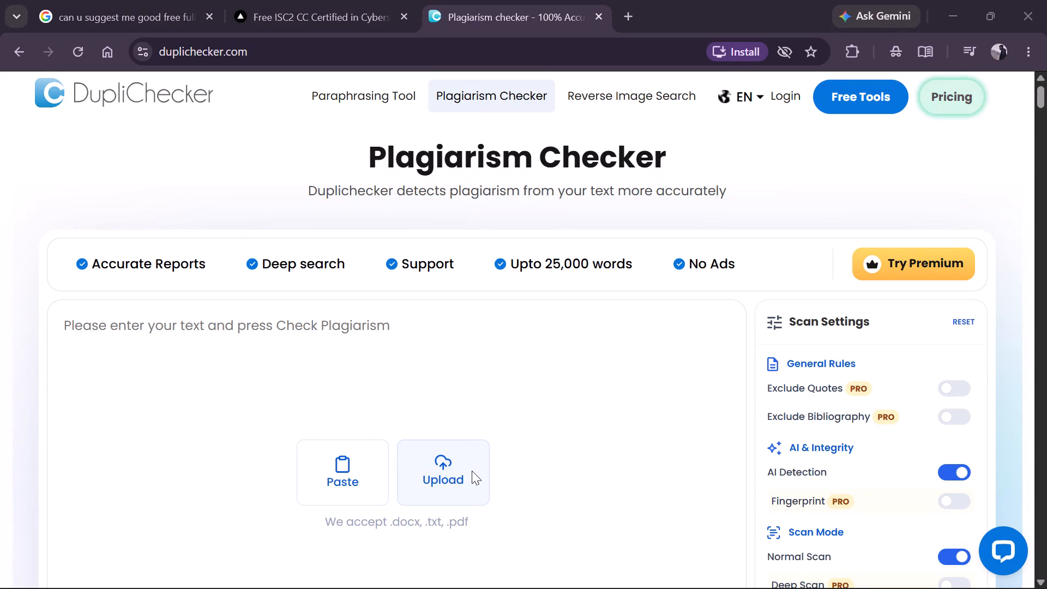
# Upload Brain_Stroke_Detection_CNN_Research_Paper_Final.pdf from the Desktop folder to the DupliChecker plagiarism checker.
pyautogui.scroll(3, 363, 431)
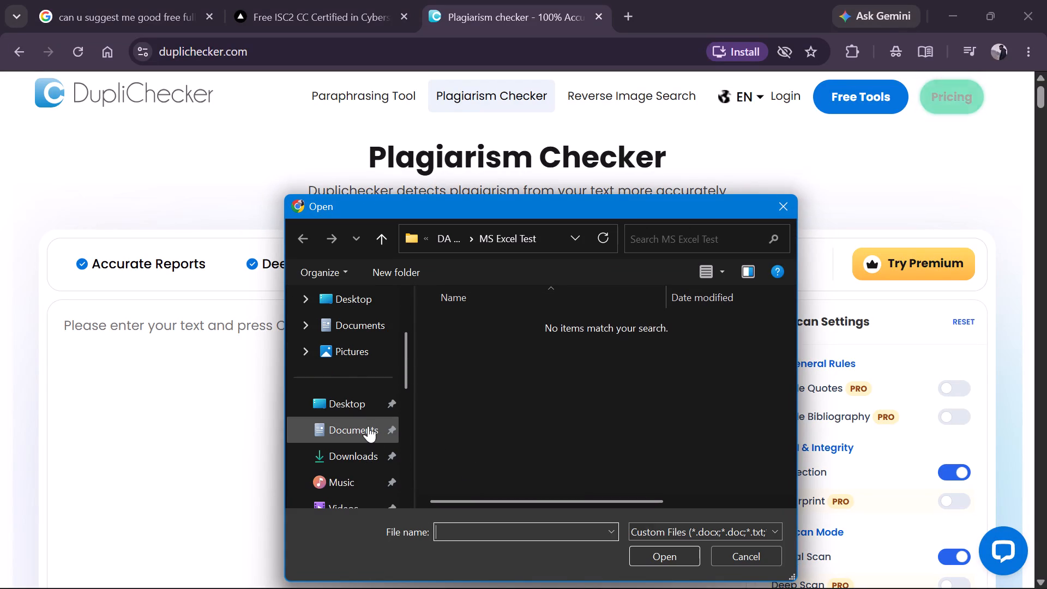
pyautogui.moveTo(358, 407); pyautogui.dragTo(353, 414)
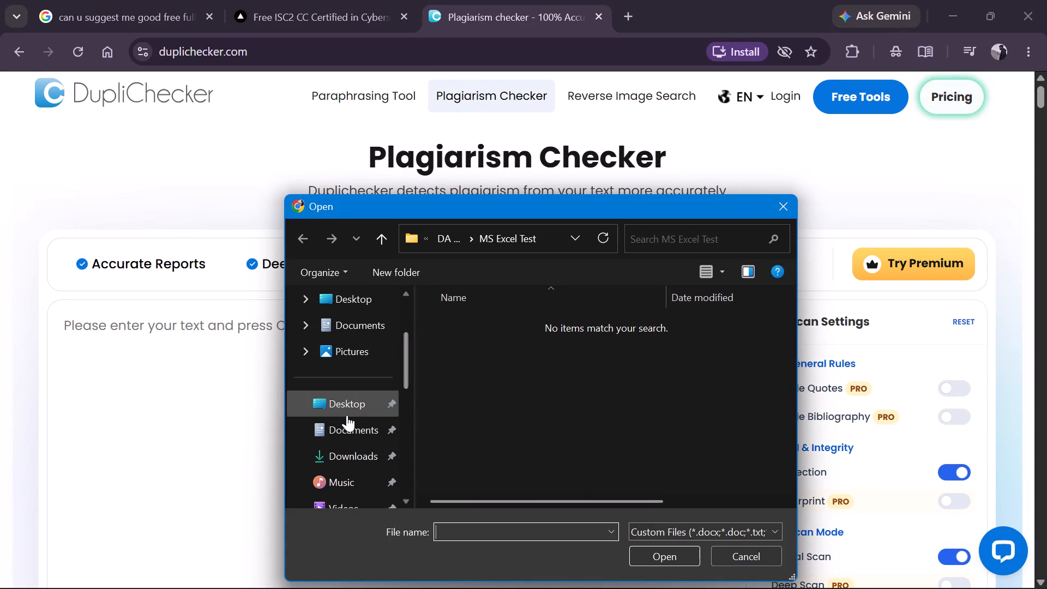
pyautogui.click(347, 416)
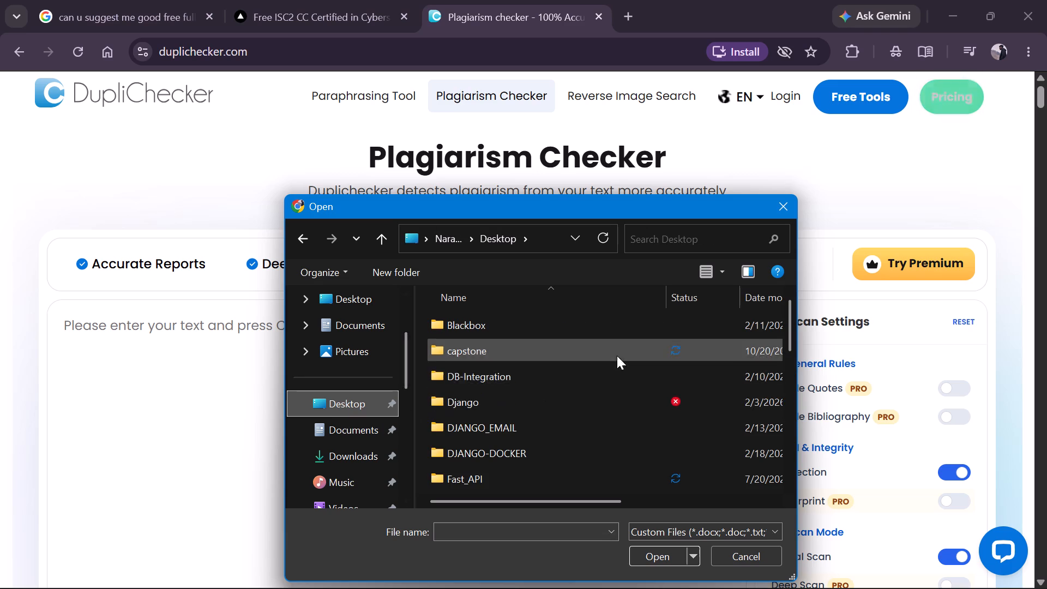
pyautogui.scroll(-9, 608, 370)
pyautogui.click(575, 399)
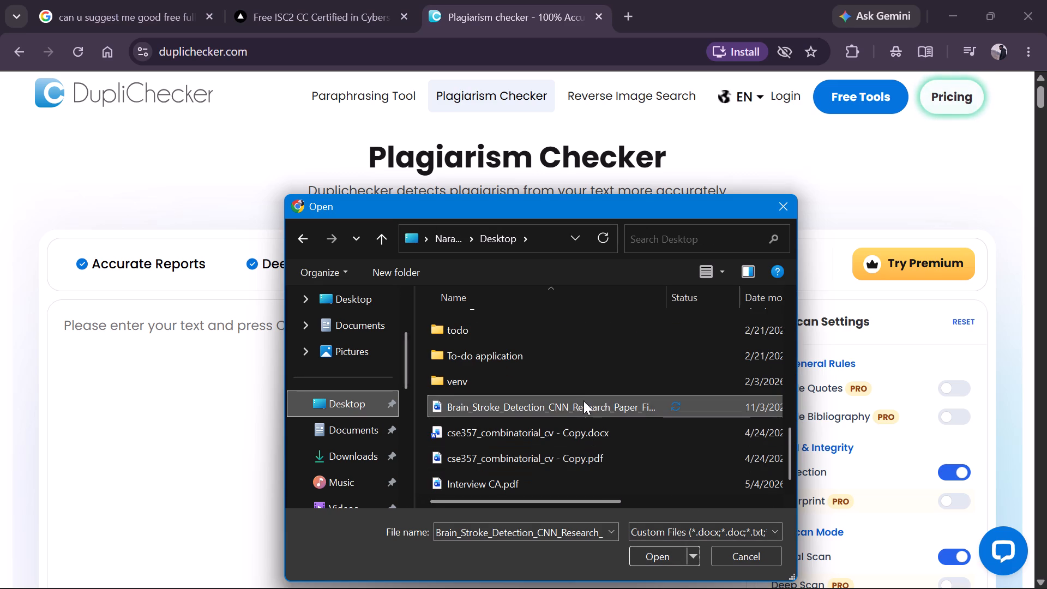
pyautogui.click(583, 404)
pyautogui.click(663, 554)
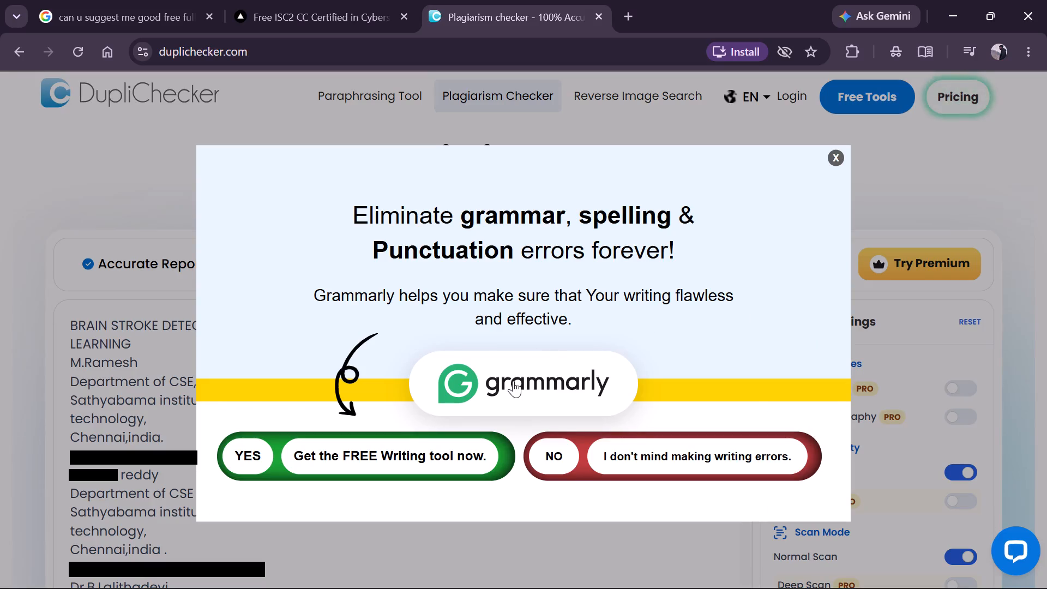
# Dismiss the Grammarly advertisement covering the plagiarism checker page.
pyautogui.click(837, 169)
pyautogui.click(836, 164)
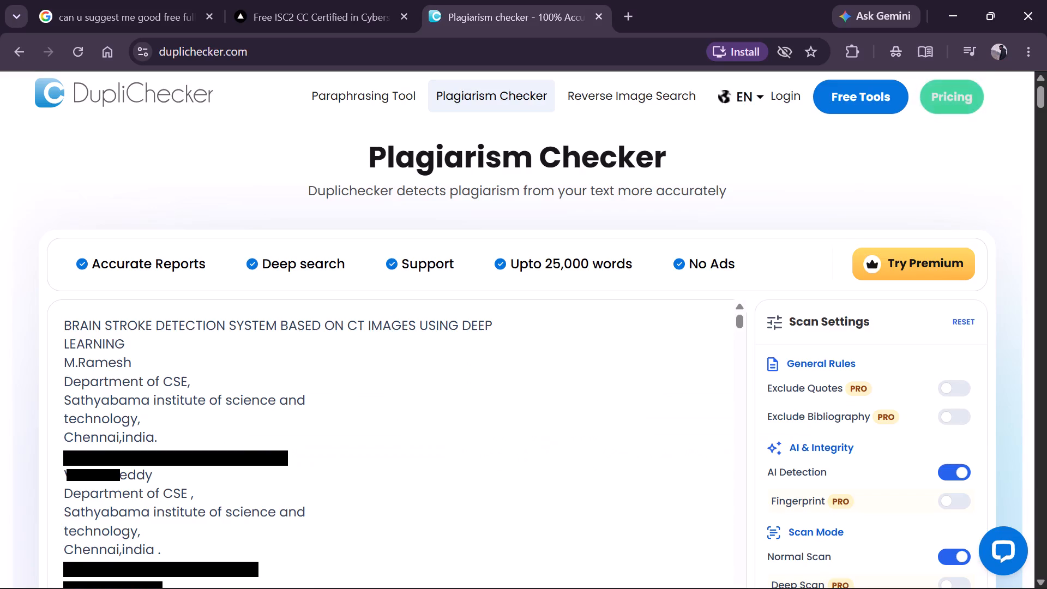
# Start the plagiarism check on the uploaded paper's text and complete the human verification.
pyautogui.scroll(-3, 775, 392)
pyautogui.scroll(1, 624, 389)
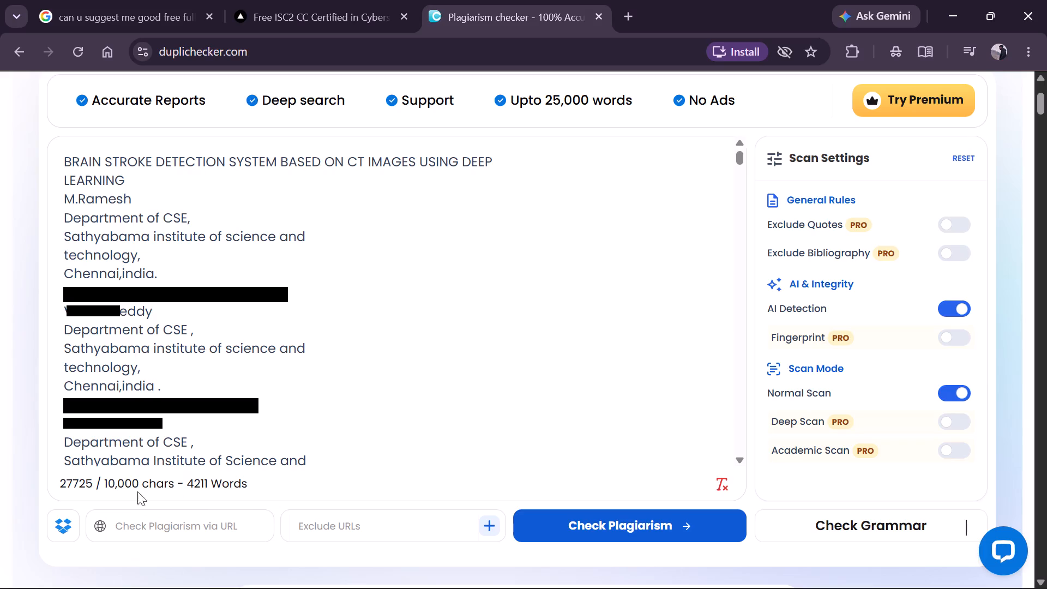
pyautogui.scroll(-1, 305, 505)
pyautogui.scroll(2, 104, 372)
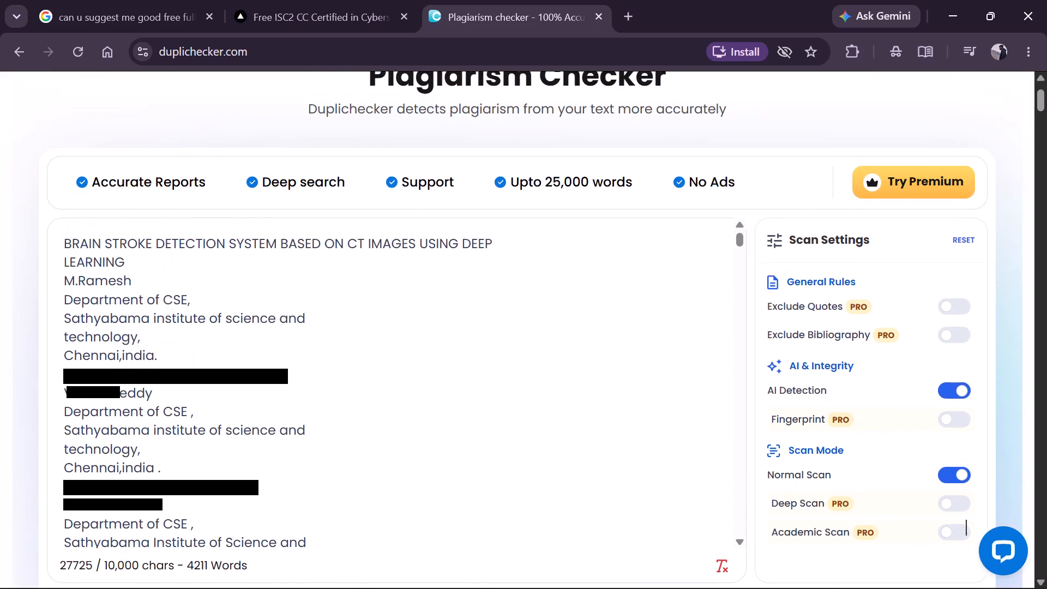
pyautogui.scroll(-1, 817, 551)
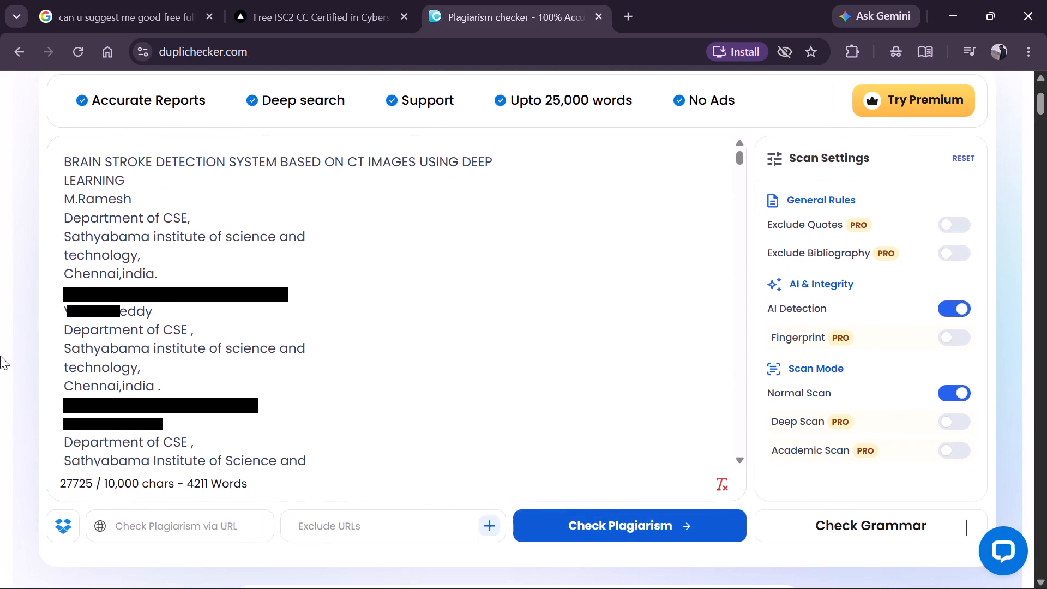
pyautogui.click(668, 518)
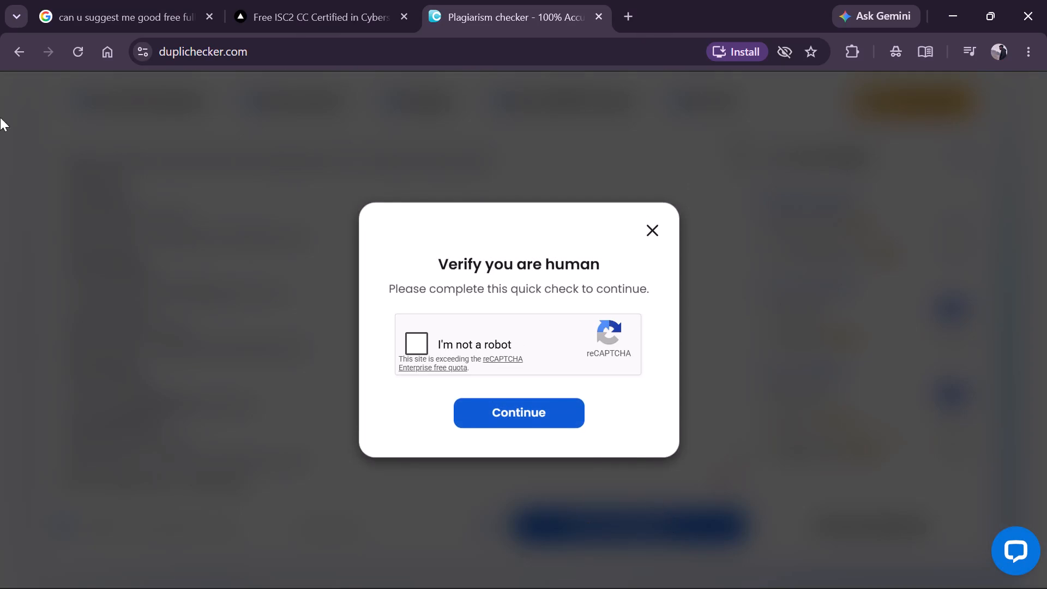
pyautogui.click(422, 343)
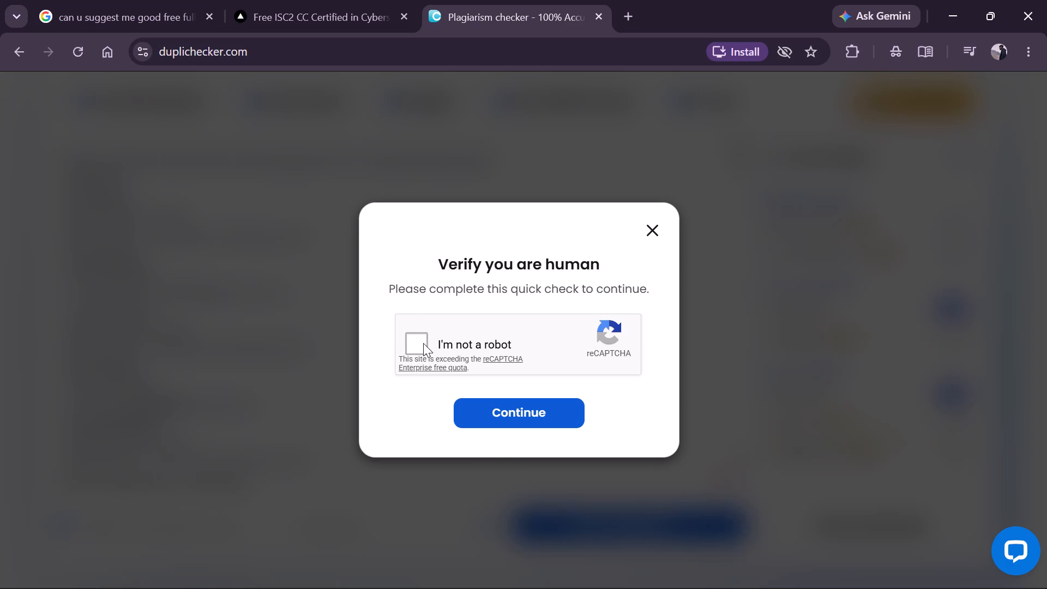
pyautogui.click(518, 412)
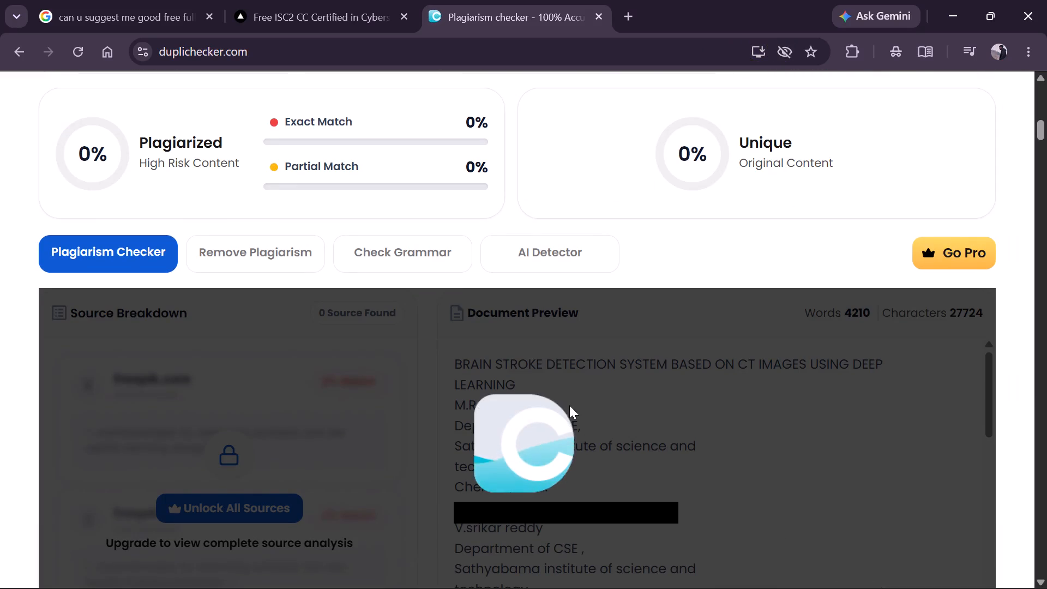
# Examine the plagiarism report's plagiarized and unique scores, the source breakdown and the submitted paper text.
pyautogui.scroll(5, 563, 403)
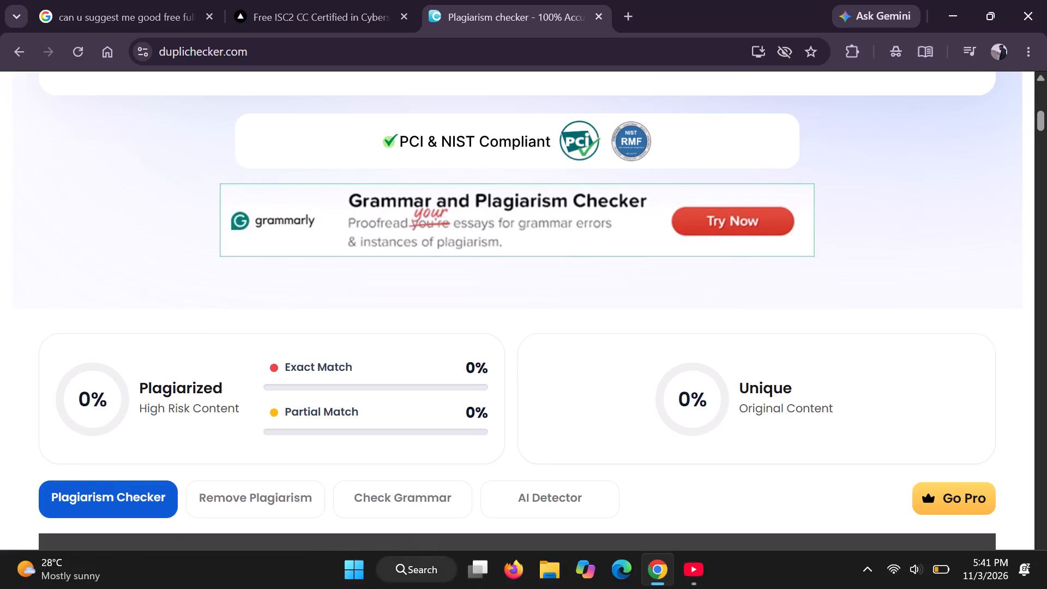
pyautogui.scroll(5, 368, 587)
pyautogui.scroll(6, 310, 588)
pyautogui.scroll(-2, 311, 588)
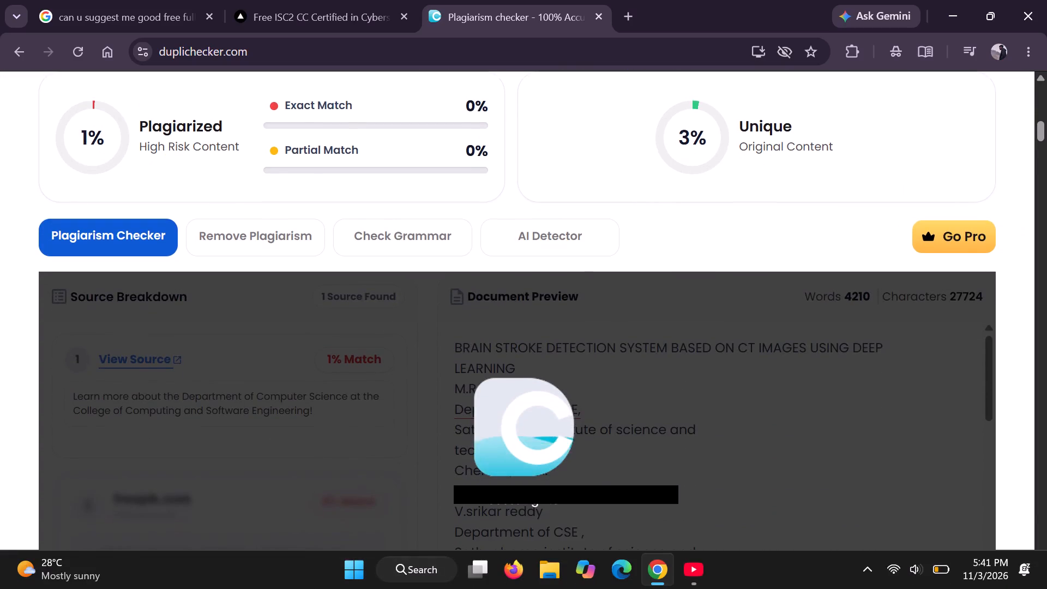
pyautogui.scroll(-2, 314, 588)
pyautogui.scroll(12, 315, 587)
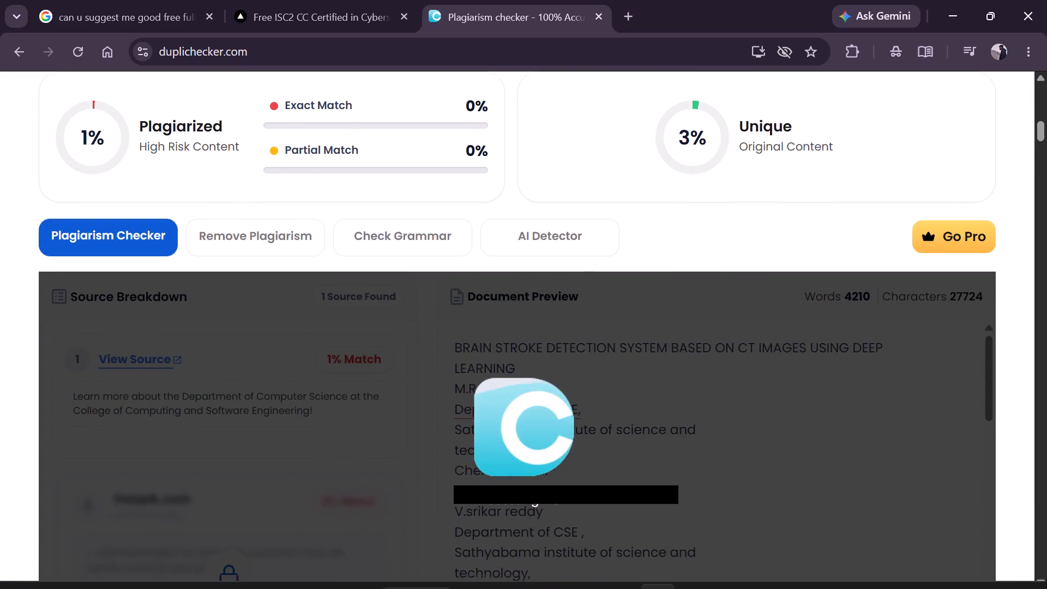
pyautogui.scroll(4, 302, 251)
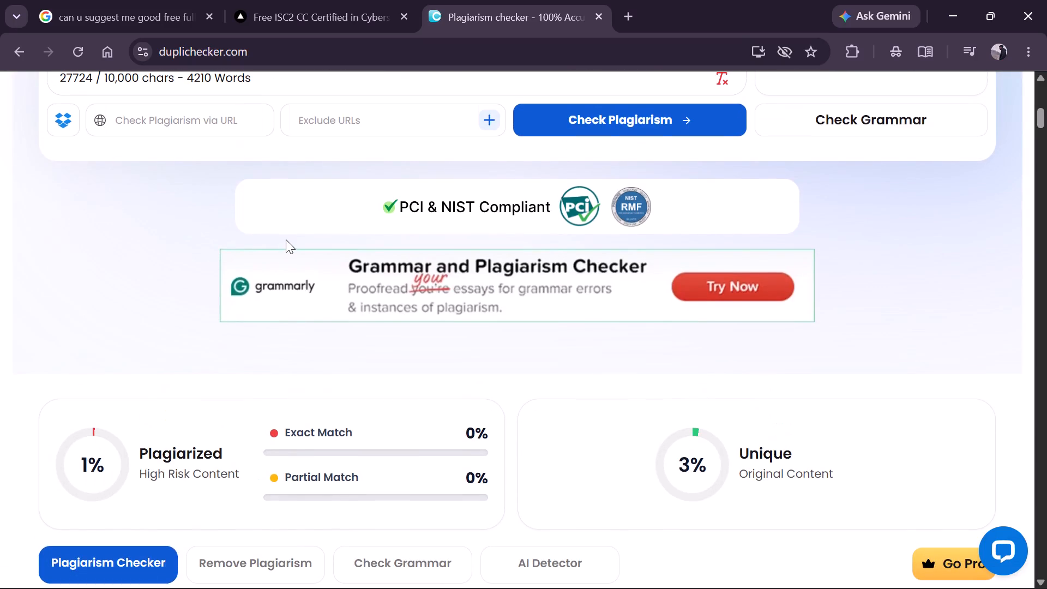
pyautogui.scroll(3, 286, 239)
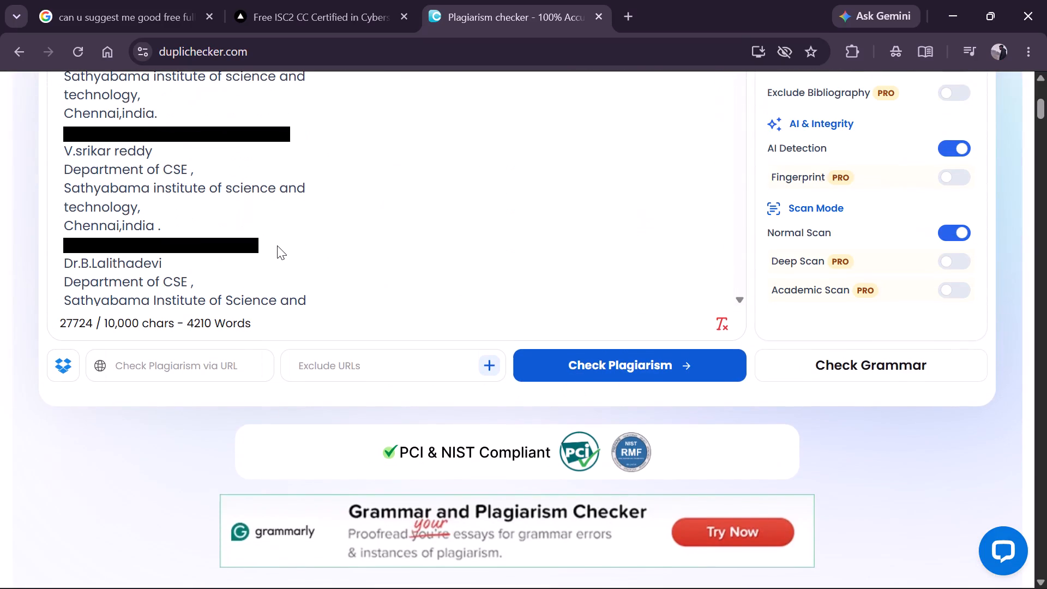
pyautogui.scroll(3, 277, 245)
pyautogui.scroll(-2, 280, 253)
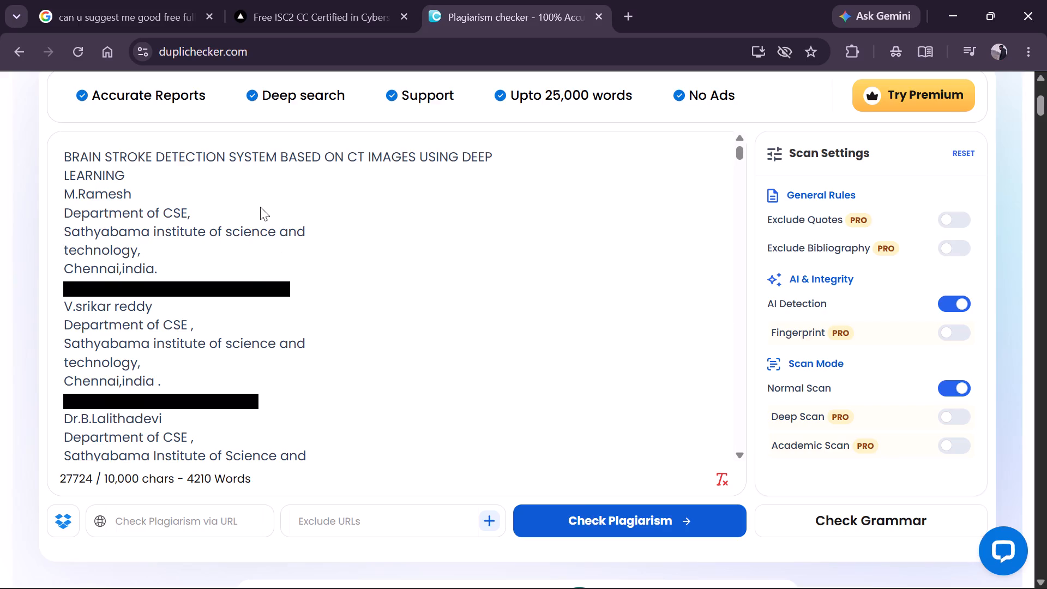
pyautogui.scroll(1, 260, 207)
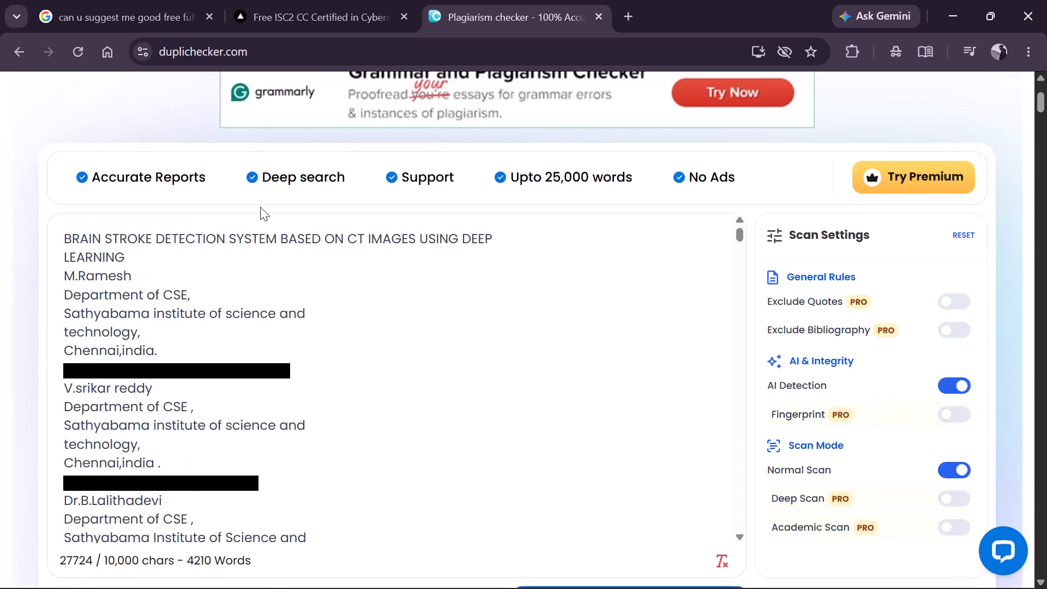
pyautogui.scroll(2, 260, 207)
pyautogui.rightClick(293, 191)
pyautogui.scroll(1, 293, 191)
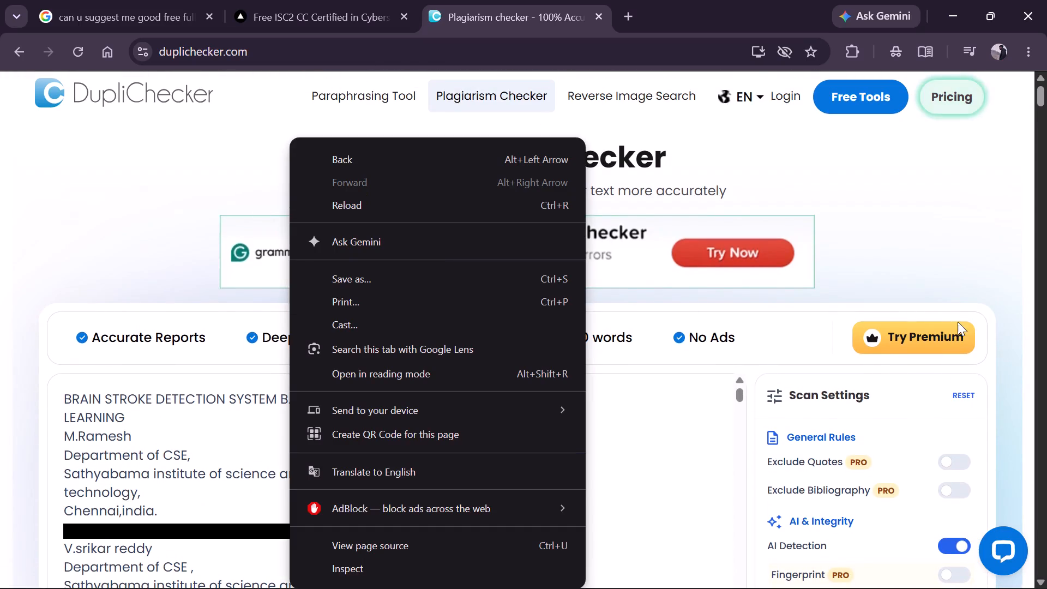
pyautogui.click(29, 251)
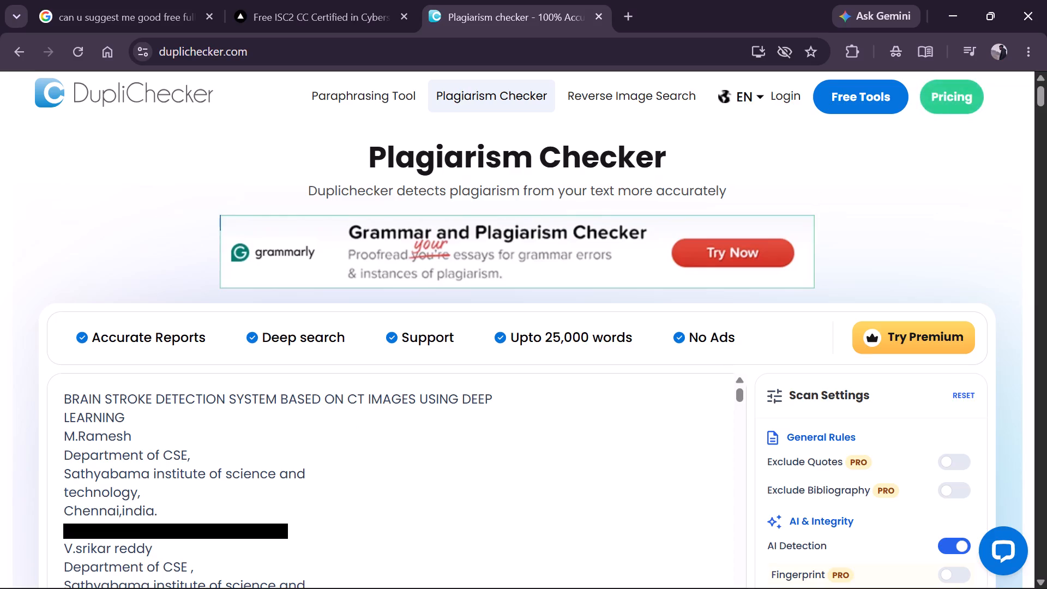
pyautogui.scroll(-3, 519, 321)
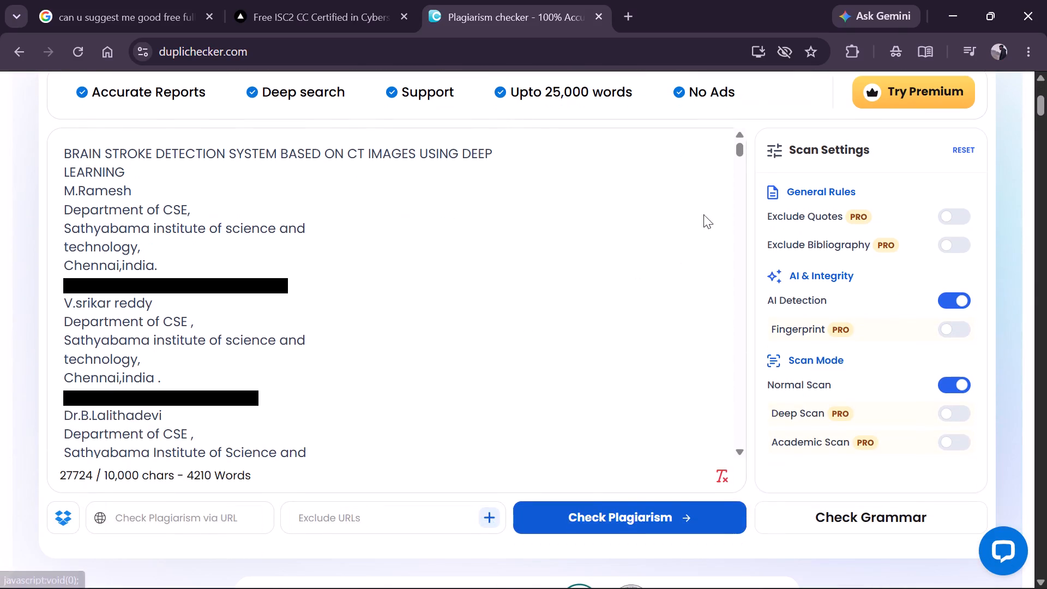
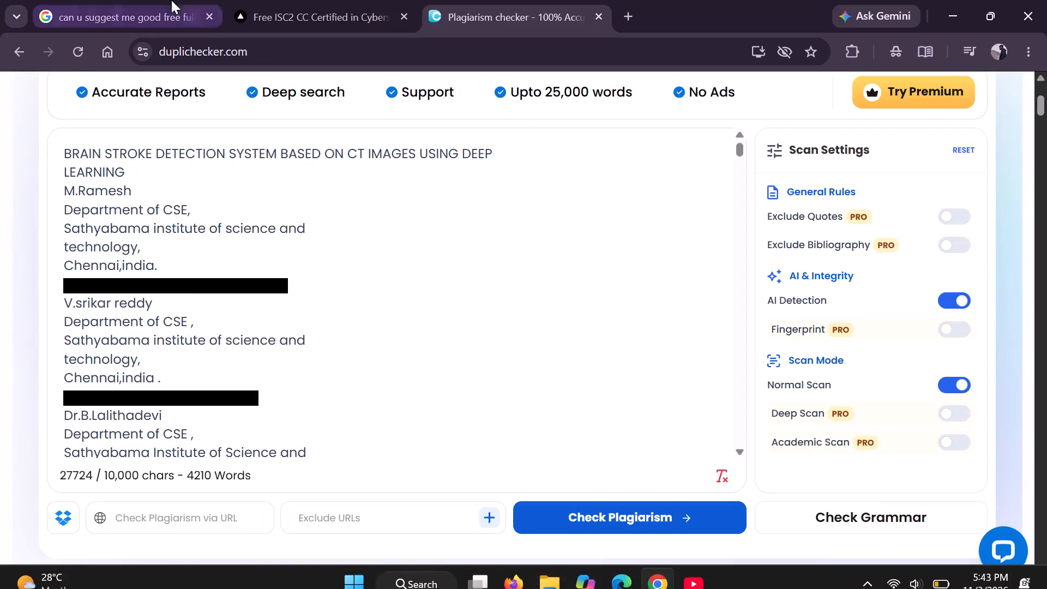
# Review the submitted paper text and follow the running scan's plagiarized, exact match, partial match and unique scores.
pyautogui.scroll(-7, 321, 273)
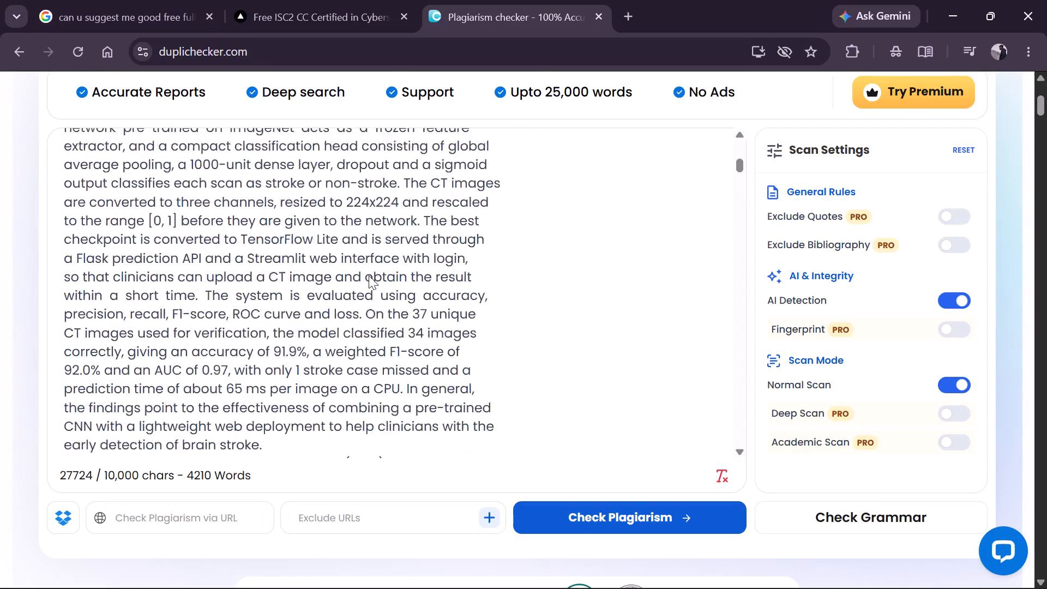
pyautogui.scroll(-3, 848, 484)
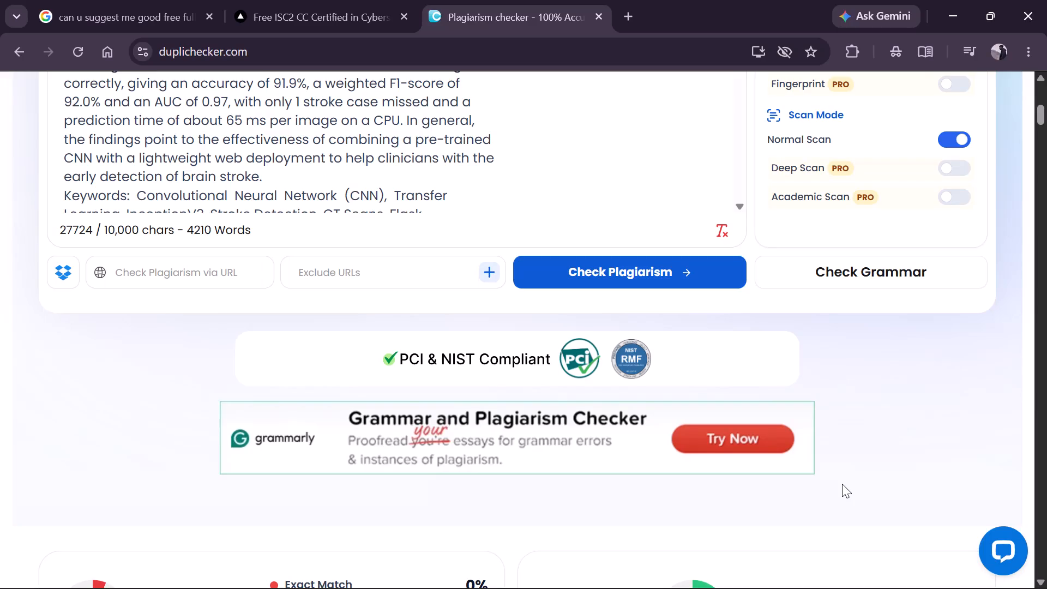
pyautogui.scroll(-5, 880, 328)
pyautogui.scroll(1, 880, 328)
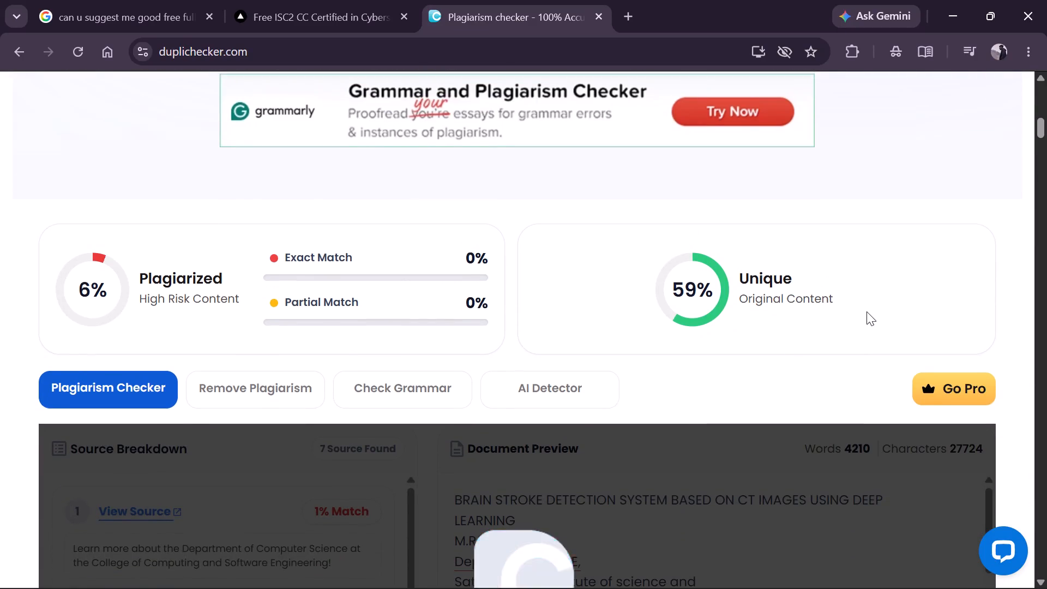
pyautogui.scroll(-1, 867, 311)
pyautogui.scroll(1, 867, 311)
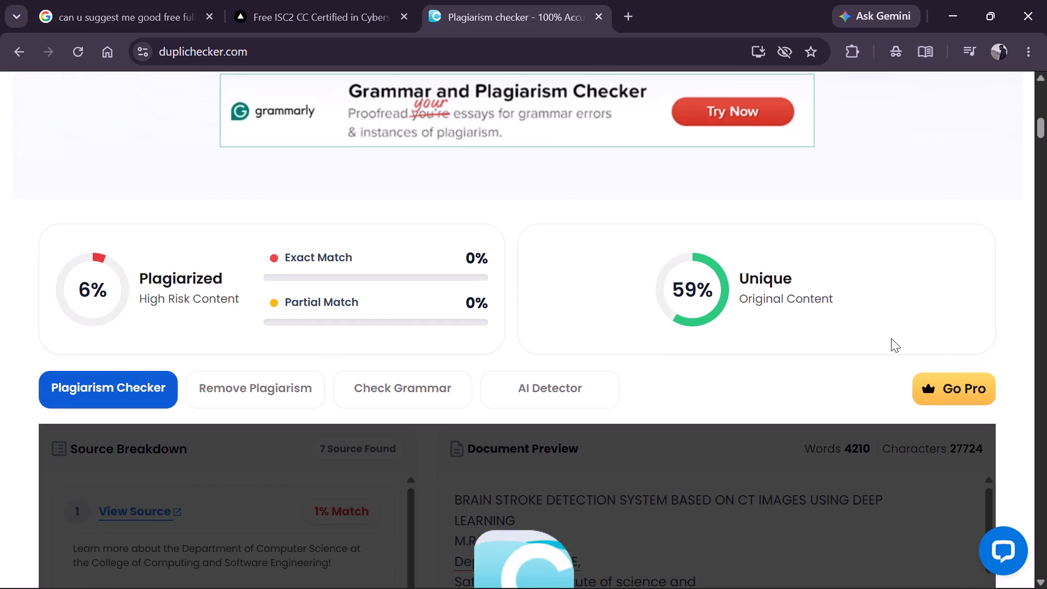
pyautogui.scroll(-3, 891, 338)
pyautogui.scroll(1, 891, 338)
pyautogui.scroll(-1, 891, 338)
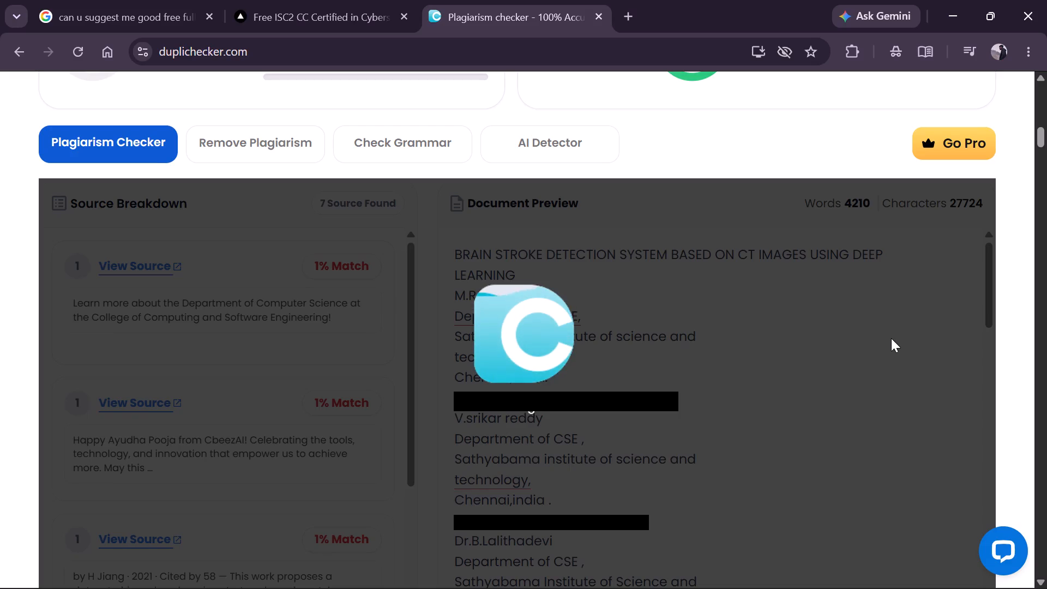
# Examine the remaining matched sources, the document preview and the page content below the plagiarism report.
pyautogui.scroll(-2, 601, 358)
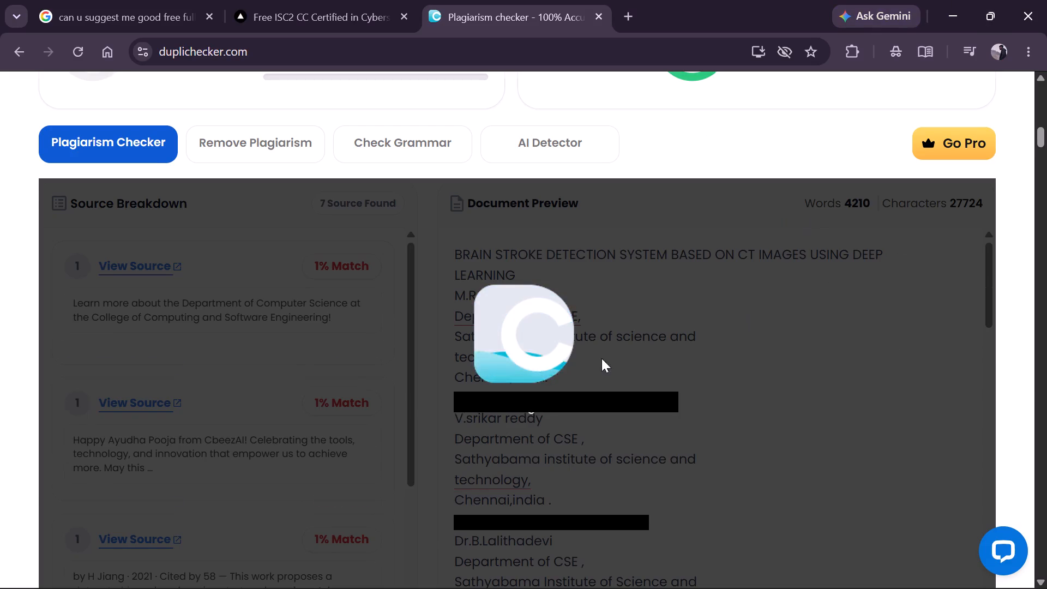
pyautogui.scroll(-8, 601, 358)
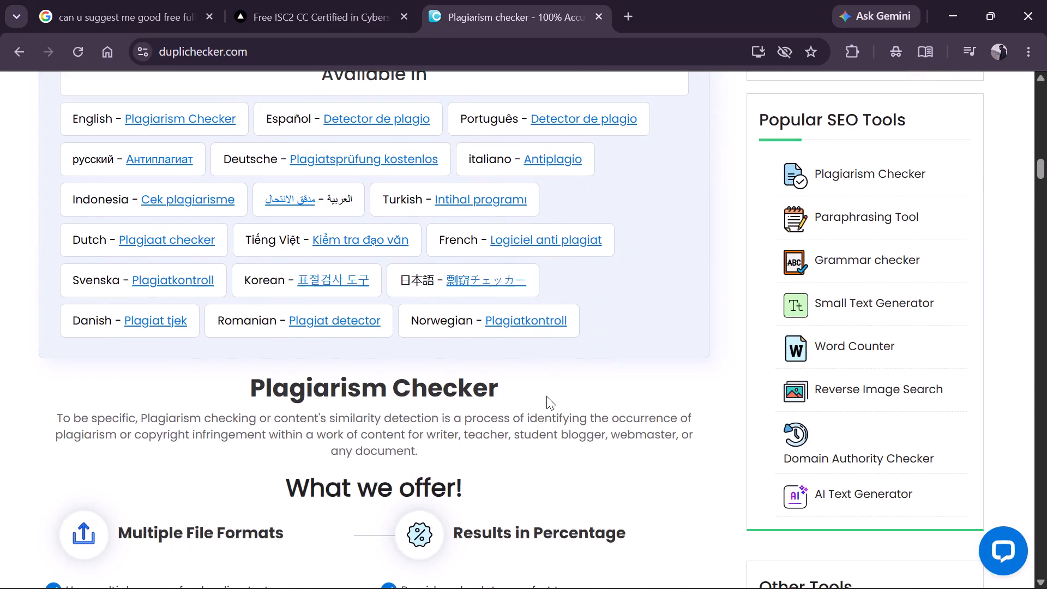
pyautogui.scroll(4, 644, 372)
pyautogui.moveTo(649, 358); pyautogui.dragTo(703, 229, button='right')
pyautogui.scroll(1, 496, 285)
pyautogui.moveTo(396, 371); pyautogui.dragTo(398, 354)
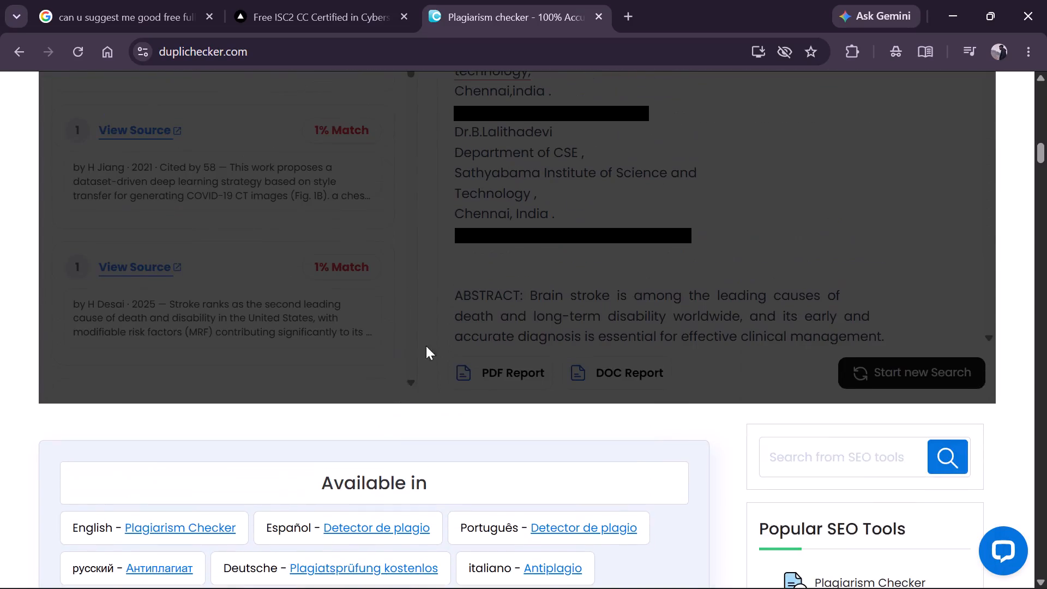
# Recheck the plagiarized and unique scores, the submitted text area and the source breakdown for scan progress.
pyautogui.scroll(3, 496, 348)
pyautogui.scroll(2, 531, 305)
pyautogui.scroll(2, 569, 278)
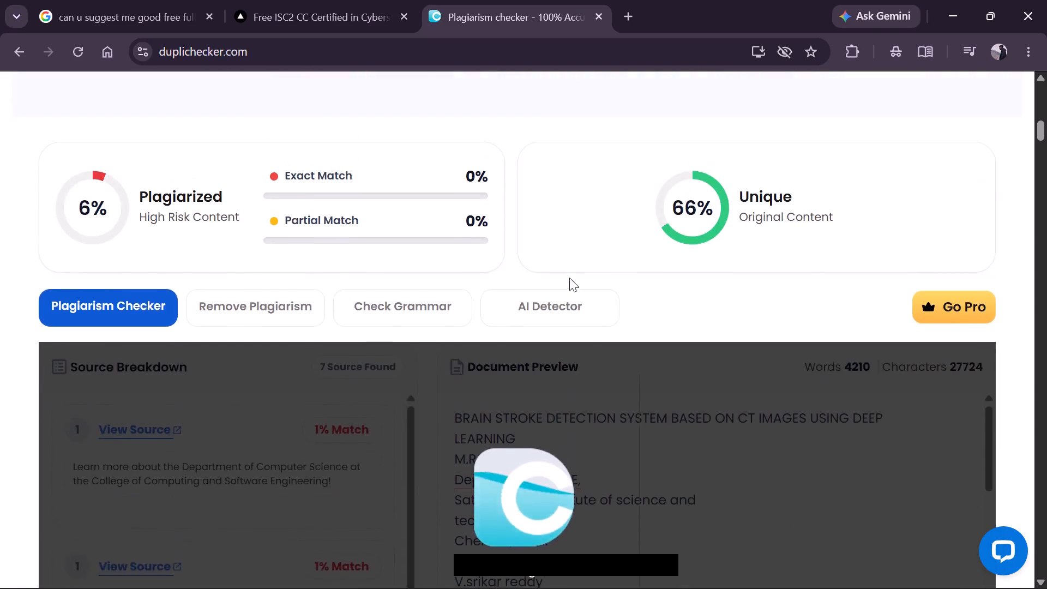
pyautogui.scroll(10, 569, 278)
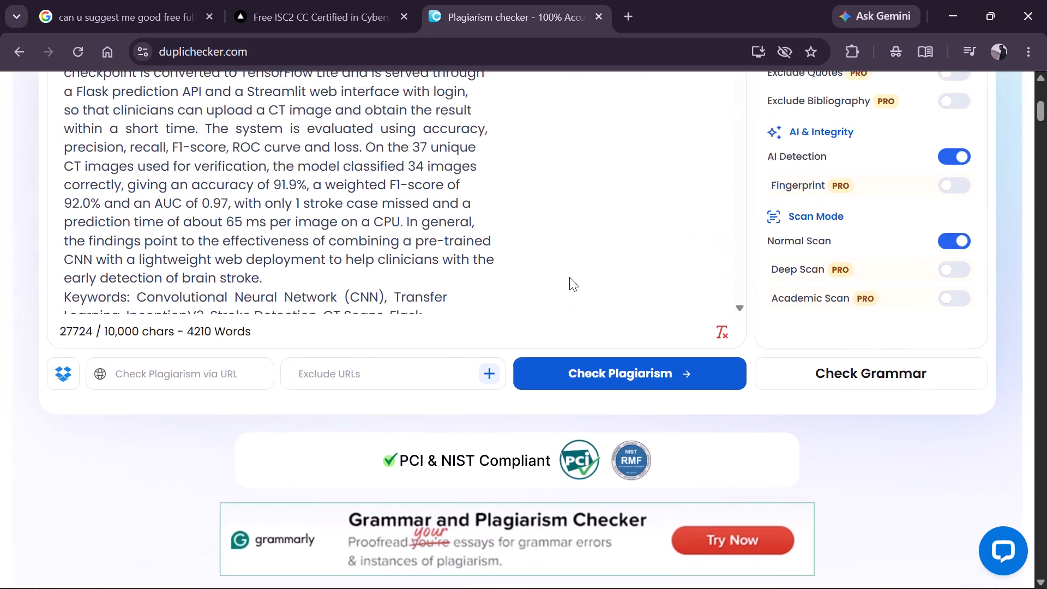
pyautogui.scroll(7, 569, 277)
pyautogui.scroll(-10, 569, 277)
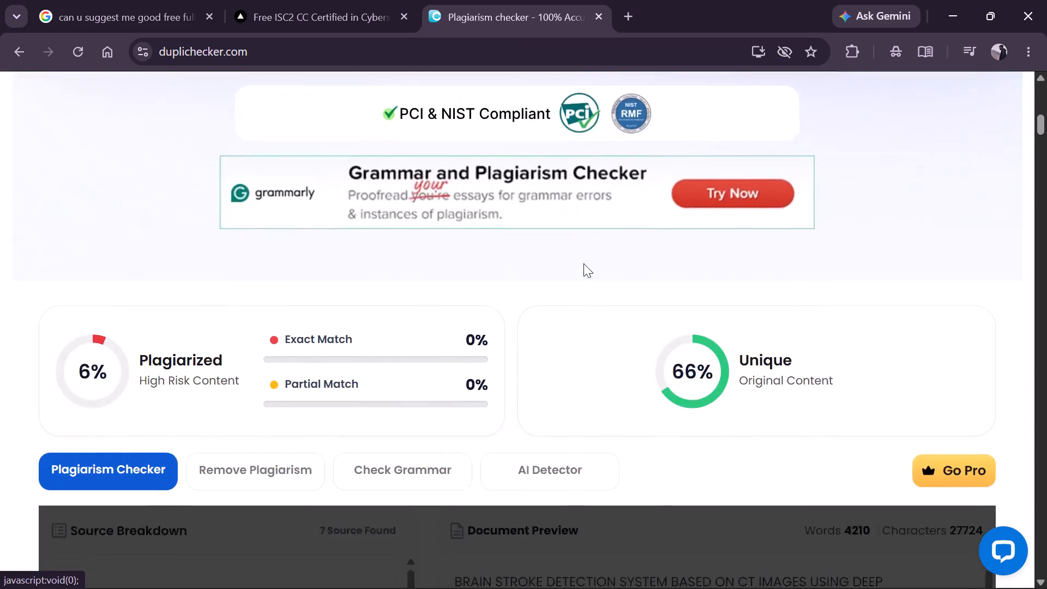
pyautogui.scroll(-4, 583, 263)
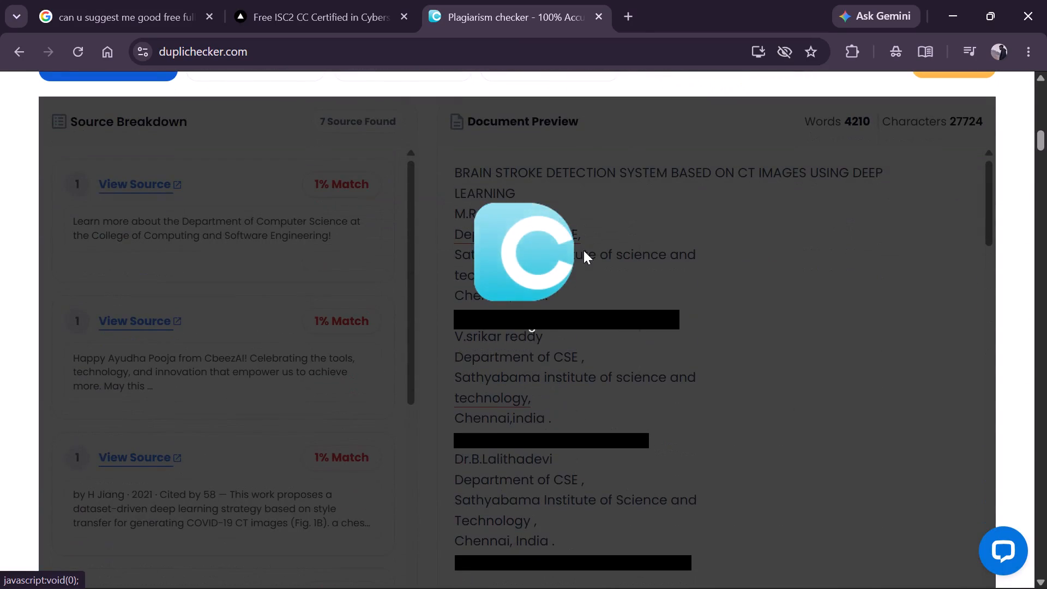
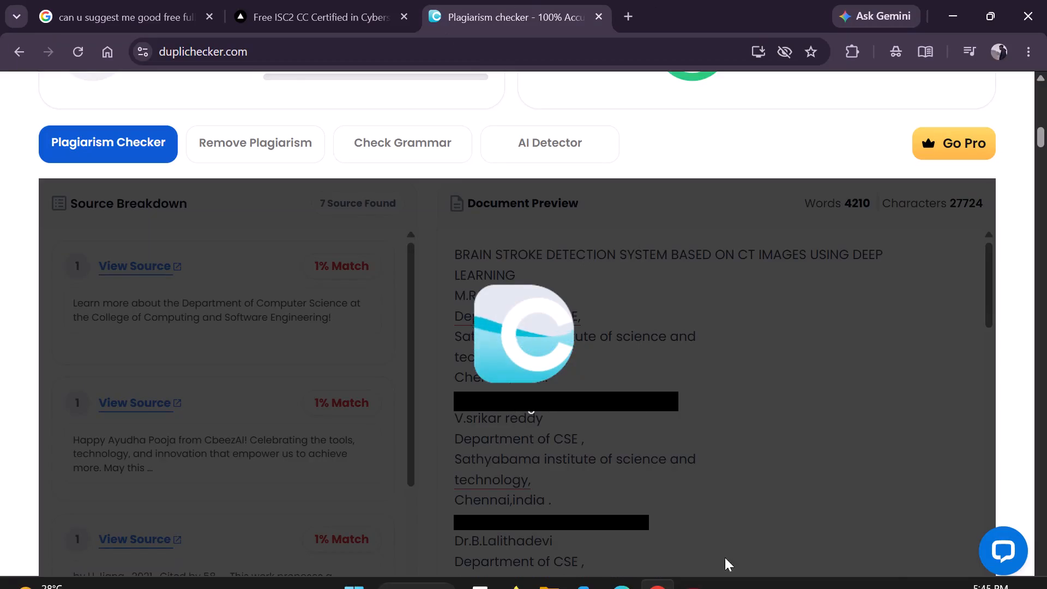
# Review the updated plagiarized, exact match, partial match and unique scores above the source breakdown.
pyautogui.scroll(4, 699, 351)
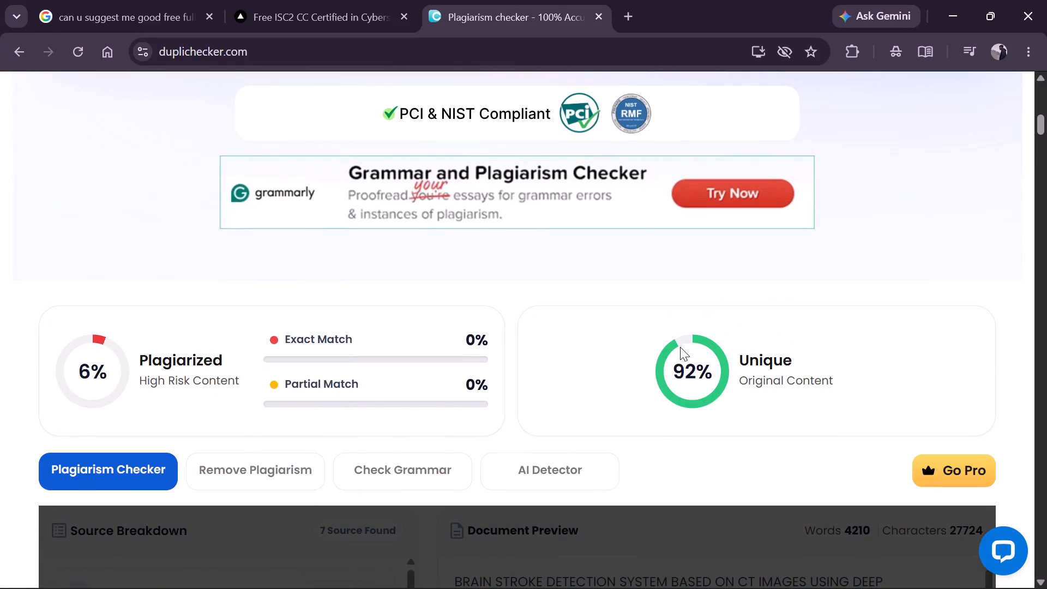
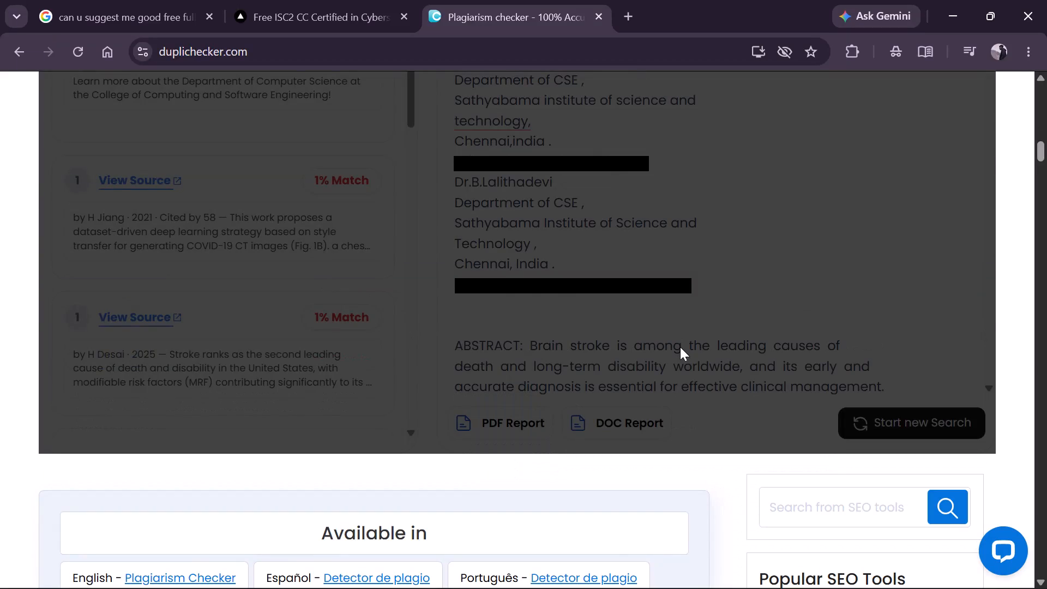
# Look over the plagiarism checker's submitted text and scan settings at the start of the page.
pyautogui.press('pageup')
pyautogui.press('pageup')
pyautogui.press('pageup')
pyautogui.press('pageup')
pyautogui.press('pageup')
pyautogui.press('pageup')
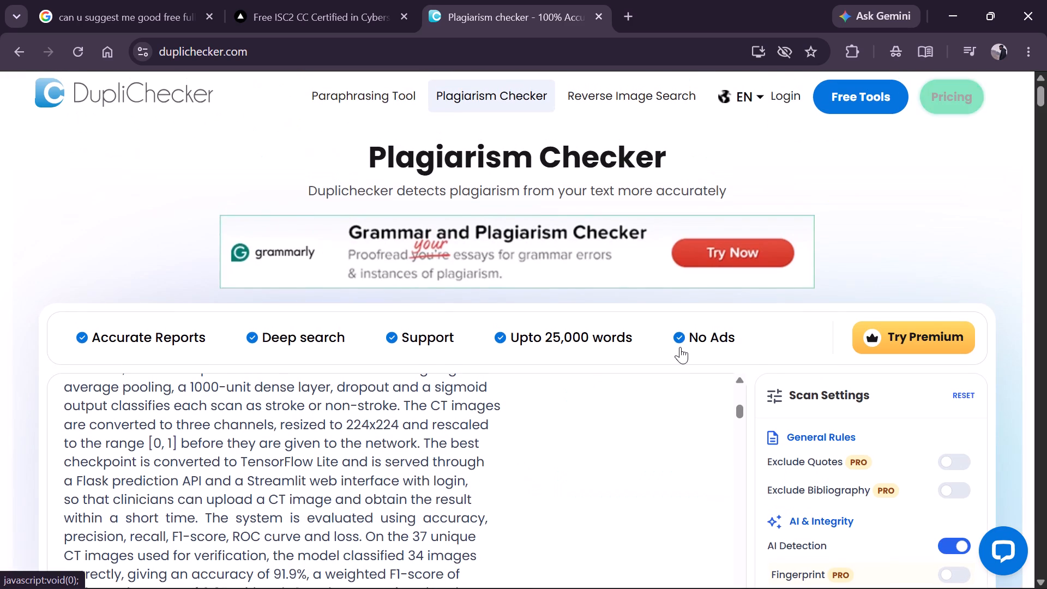
pyautogui.press('pageup')
pyautogui.press('pageup')
pyautogui.press('pageup')
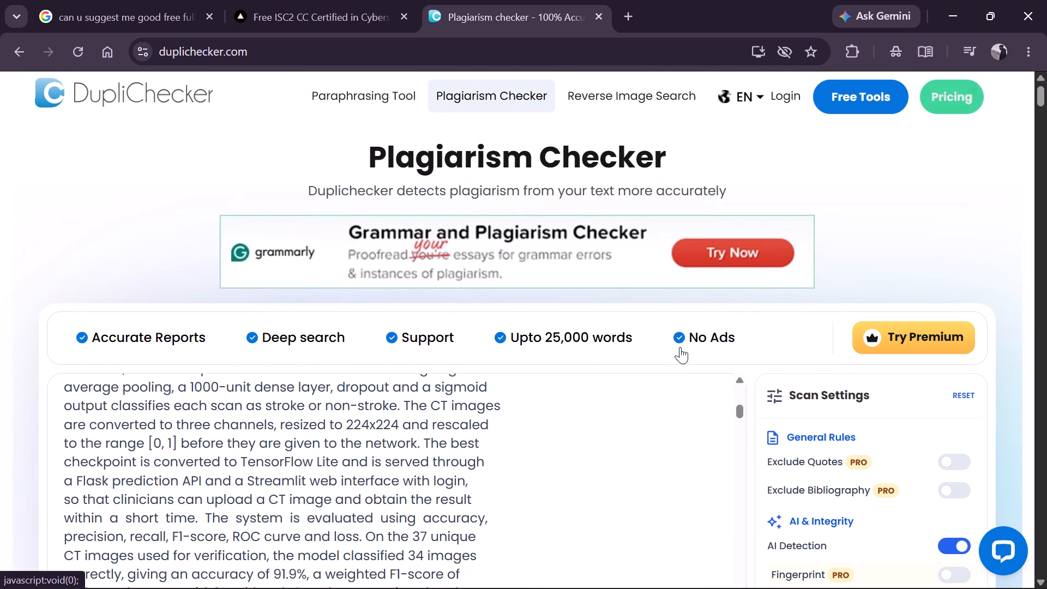
pyautogui.press('pageup')
pyautogui.press('pageup')
pyautogui.press('pageup')
pyautogui.press('pageup')
# Skim the page from the plagiarism scores and source breakdown through the feature and testimonial sections, returning to the checker form.
pyautogui.press('pagedown')
pyautogui.press('pagedown')
pyautogui.press('pagedown')
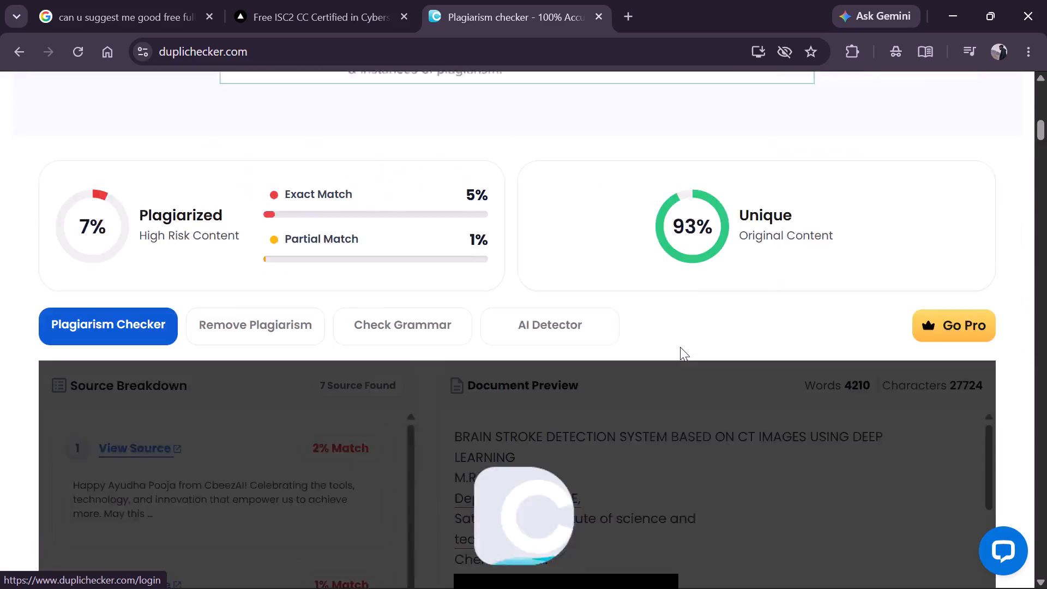
pyautogui.press('pagedown')
pyautogui.press('pagedown')
pyautogui.press('pagedown')
pyautogui.press('pagedown')
pyautogui.press('pagedown')
pyautogui.press('pagedown')
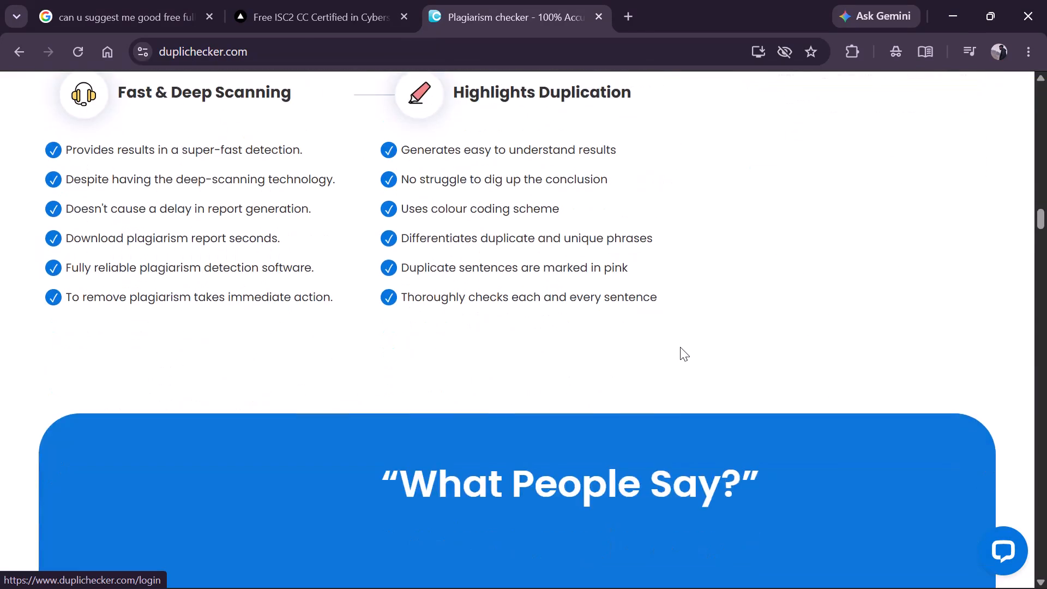
pyautogui.press('pagedown')
pyautogui.press('pagedown')
pyautogui.press('pagedown')
pyautogui.press('pagedown')
pyautogui.press('pagedown')
pyautogui.press('pagedown')
pyautogui.press('pagedown')
pyautogui.press('pagedown')
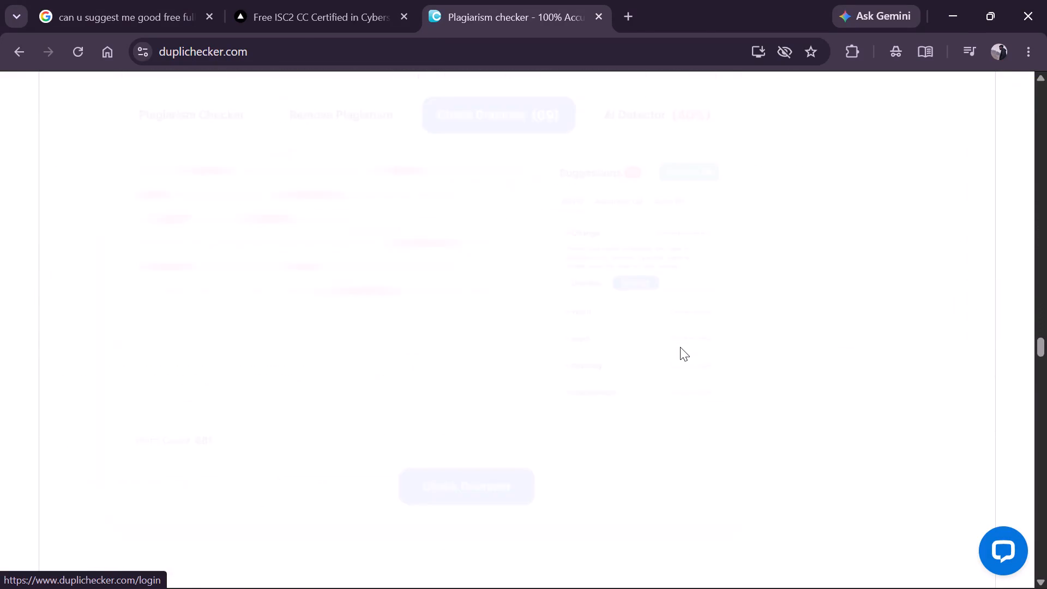
pyautogui.press('pageup')
pyautogui.press('pageup')
pyautogui.press('pageup')
pyautogui.press('pageup')
pyautogui.press('pageup')
pyautogui.press('pageup')
pyautogui.press('pageup')
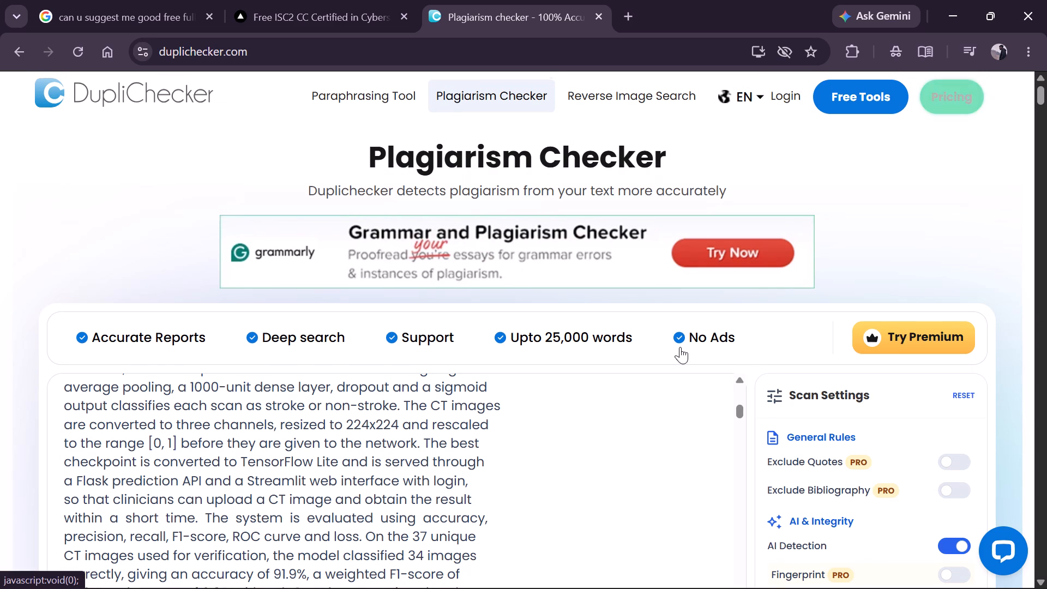
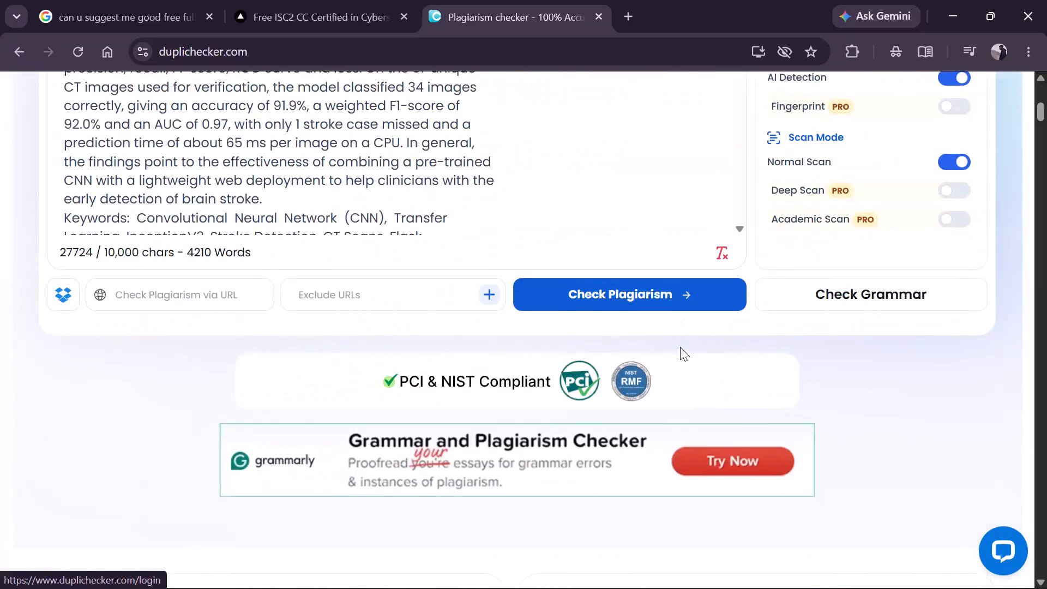
# Examine the page from the checker form and scan settings down to the report's source breakdown and document preview.
pyautogui.press('pagedown')
pyautogui.press('pagedown')
pyautogui.press('pageup')
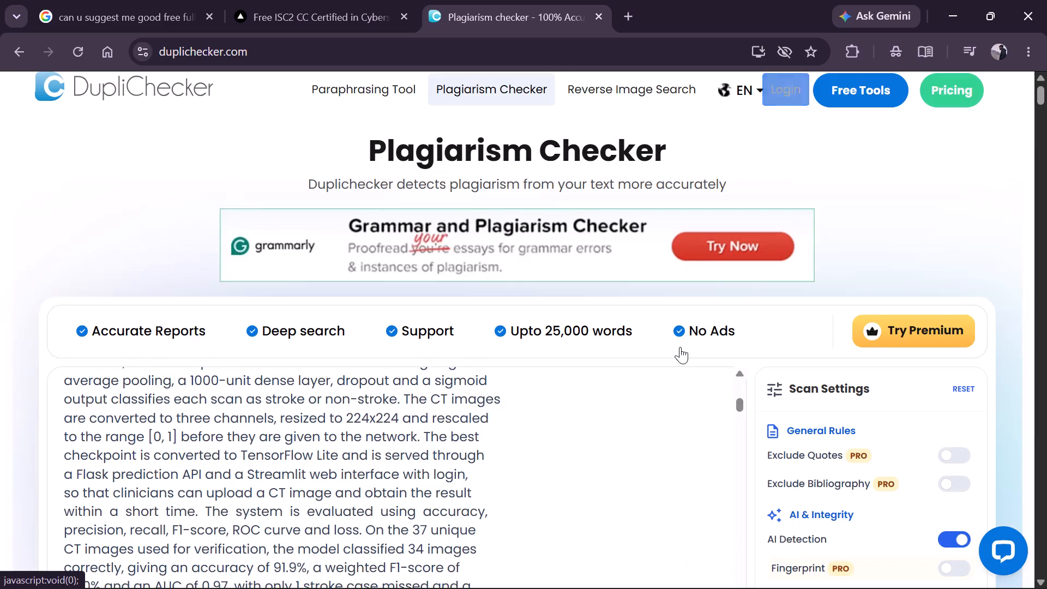
pyautogui.press('pageup')
pyautogui.press('pagedown')
pyautogui.press('pagedown')
pyautogui.press('pagedown')
pyautogui.press('pagedown')
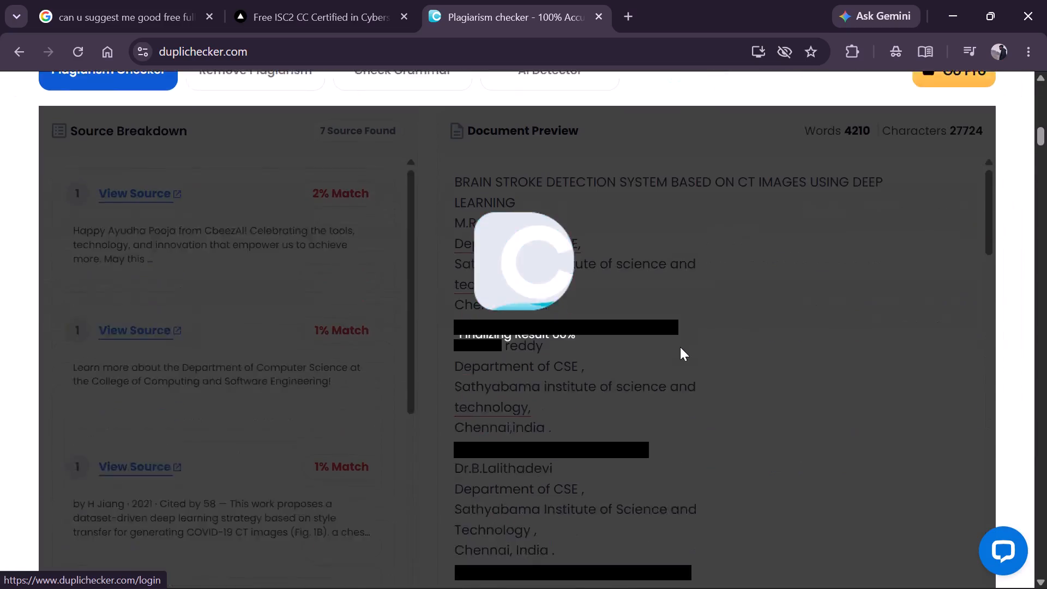
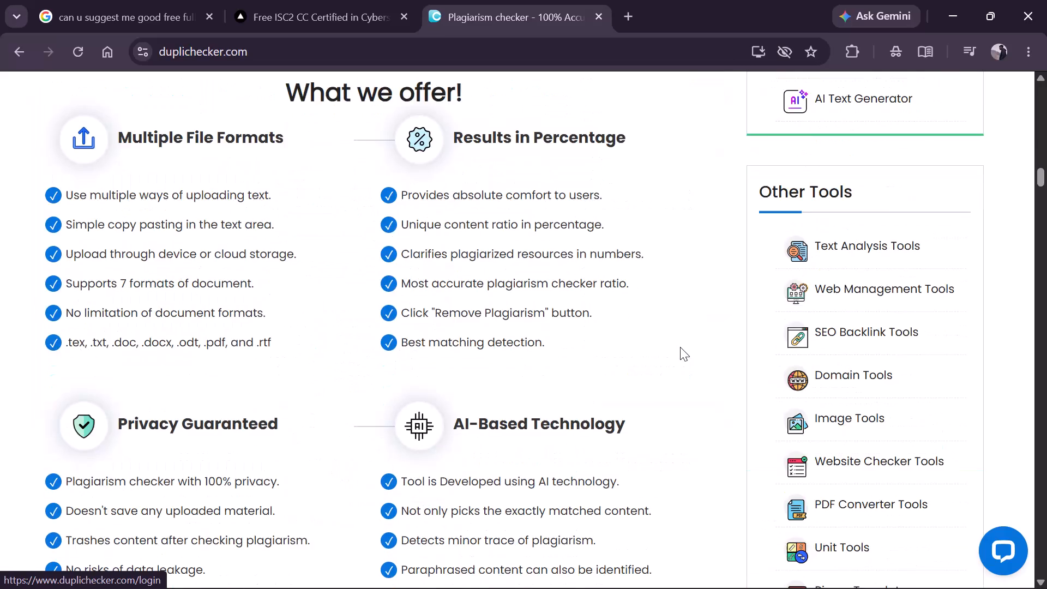
# Look over the feature overview below the report, and recheck the source breakdown, checker form and scan settings.
pyautogui.press('pagedown')
pyautogui.press('pagedown')
pyautogui.press('pageup')
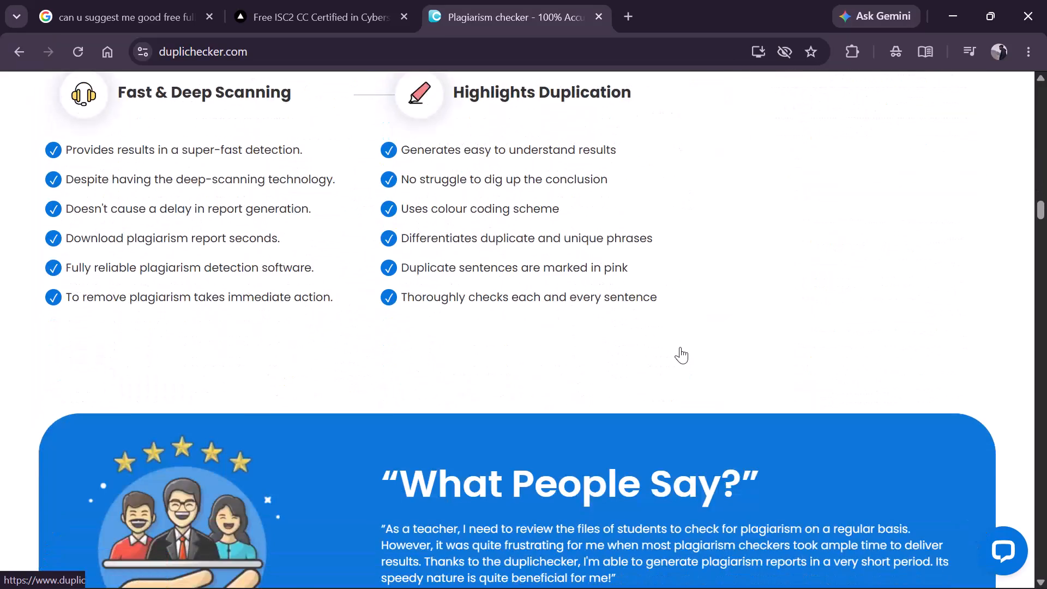
pyautogui.press('pageup')
pyautogui.press('pagedown')
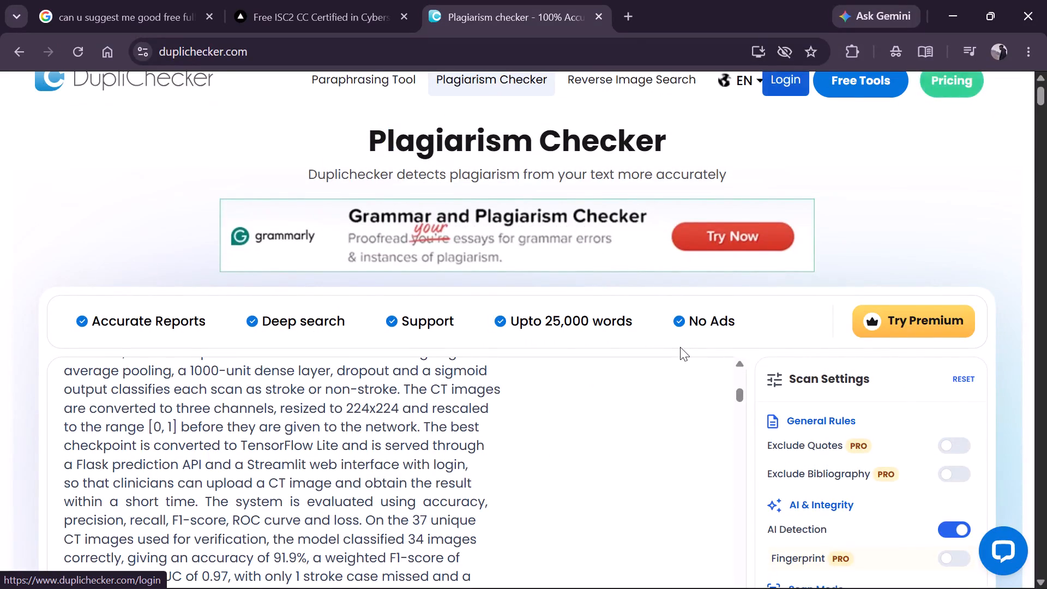
pyautogui.press('pagedown')
pyautogui.press('pagedown')
pyautogui.press('pagedown')
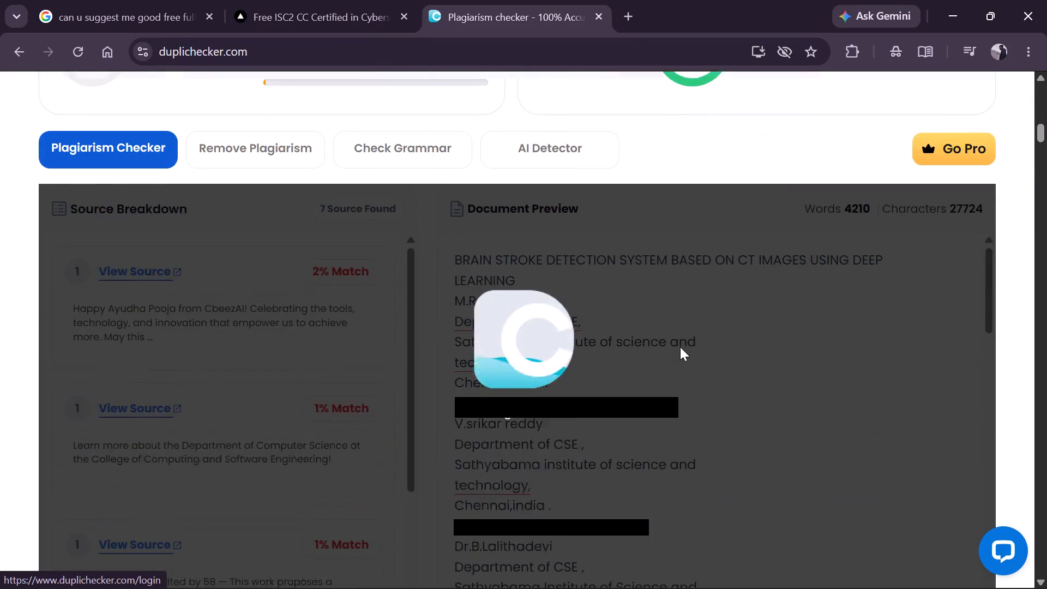
pyautogui.press('pageup')
pyautogui.press('pagedown')
pyautogui.press('pagedown')
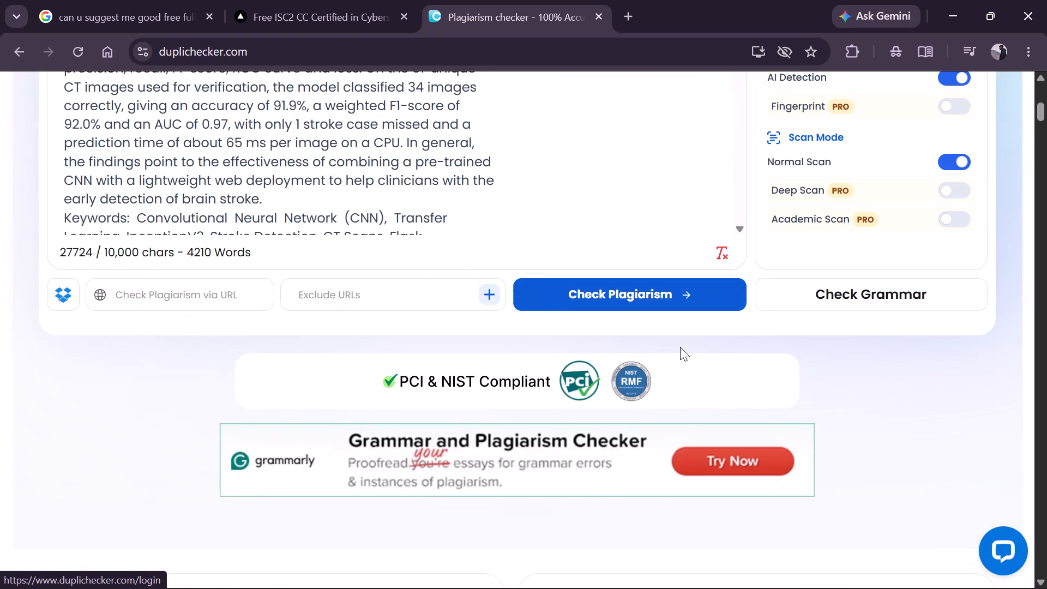
pyautogui.press('Down')
pyautogui.press('Down')
pyautogui.press('Down')
pyautogui.press('Down')
pyautogui.press('Down')
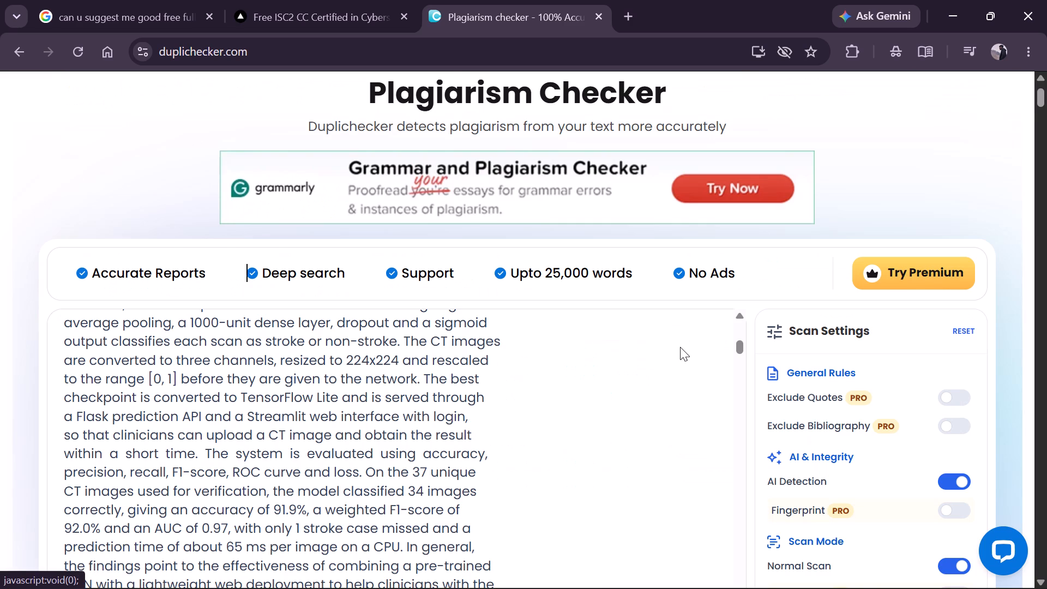
# Examine the report's matched sources and the underlined passages in the document preview, and return to the top of the page.
pyautogui.press('Down')
pyautogui.press('pagedown')
pyautogui.press('pagedown')
pyautogui.press('pagedown')
pyautogui.press('pagedown')
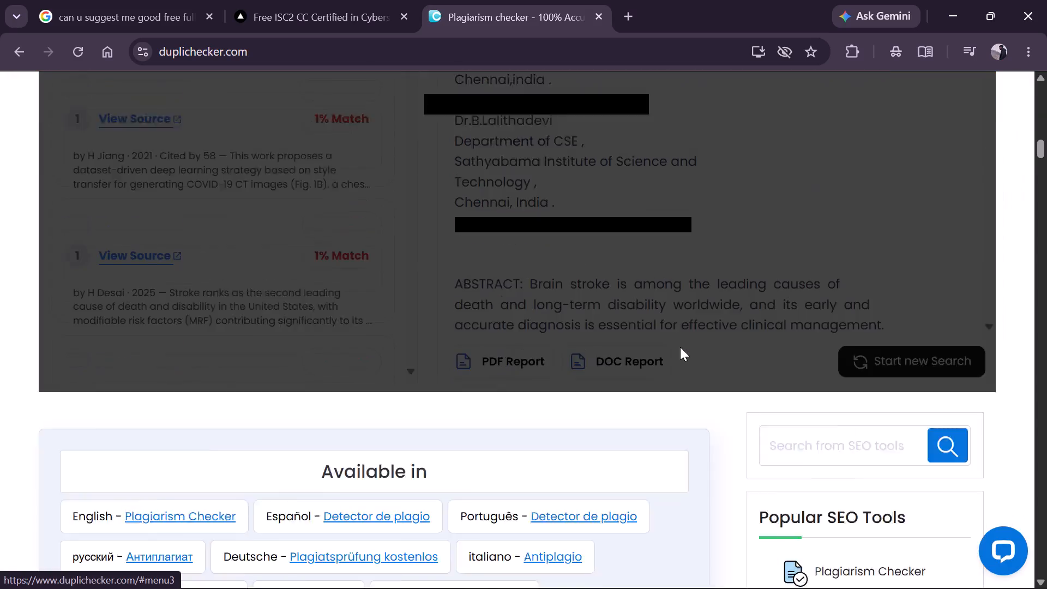
pyautogui.press('Down')
pyautogui.press('pagedown')
pyautogui.press('pagedown')
pyautogui.press('pagedown')
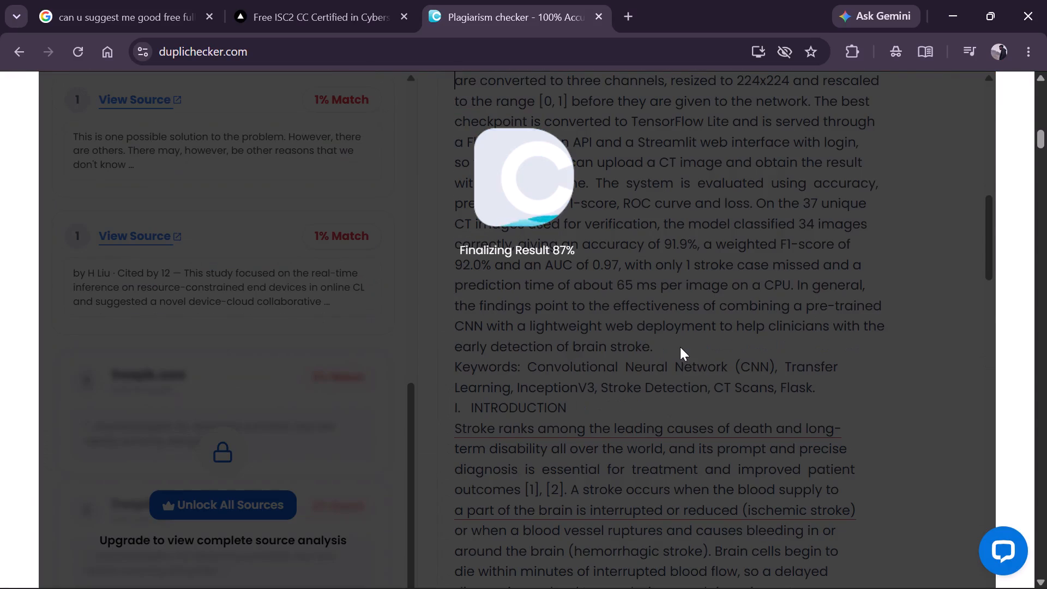
pyautogui.press('pageup')
pyautogui.press('pageup')
pyautogui.press('pageup')
pyautogui.press('pageup')
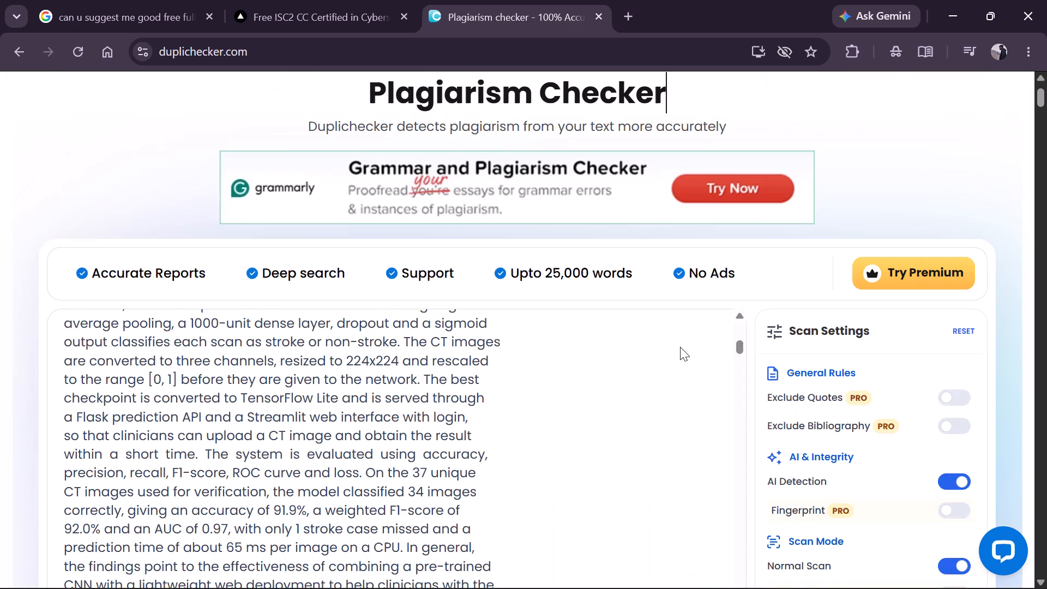
pyautogui.press('pageup')
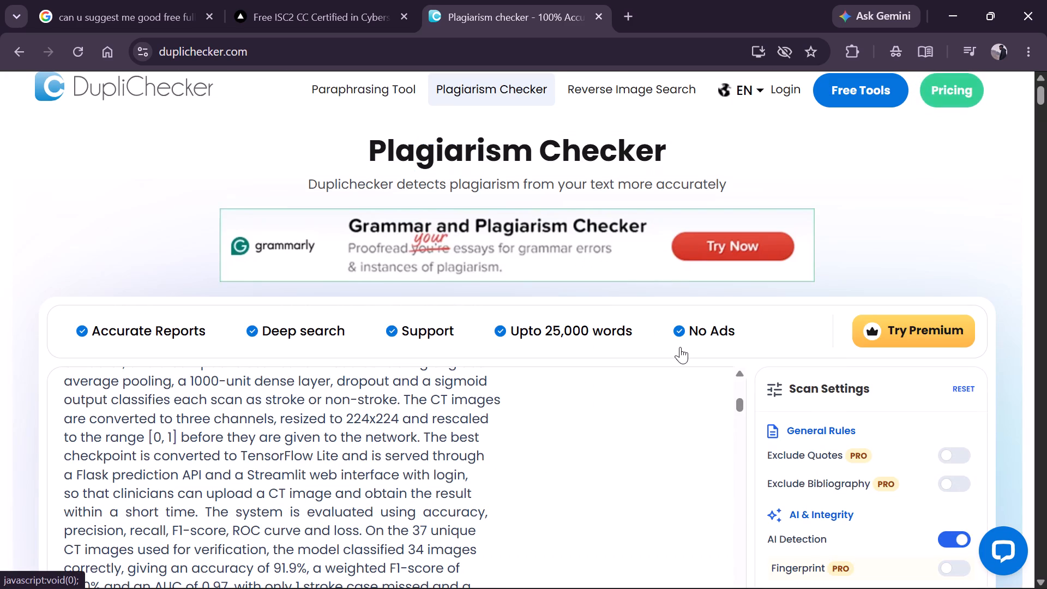
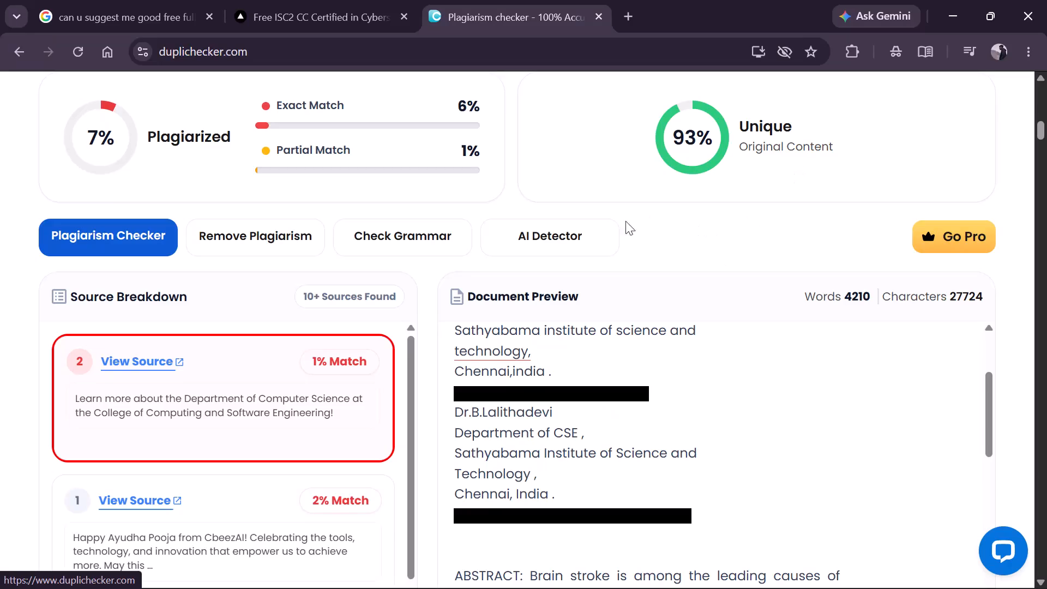
# Reread the report's plagiarized and unique percentages, the source breakdown and the document preview, and recheck the checker form above them.
pyautogui.scroll(4, 719, 318)
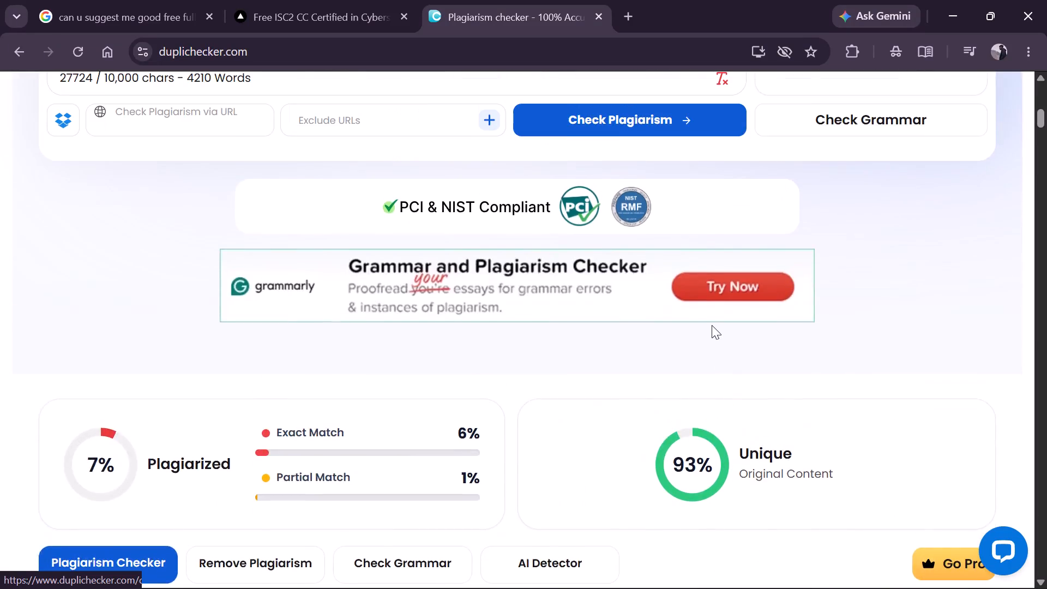
pyautogui.scroll(16, 707, 327)
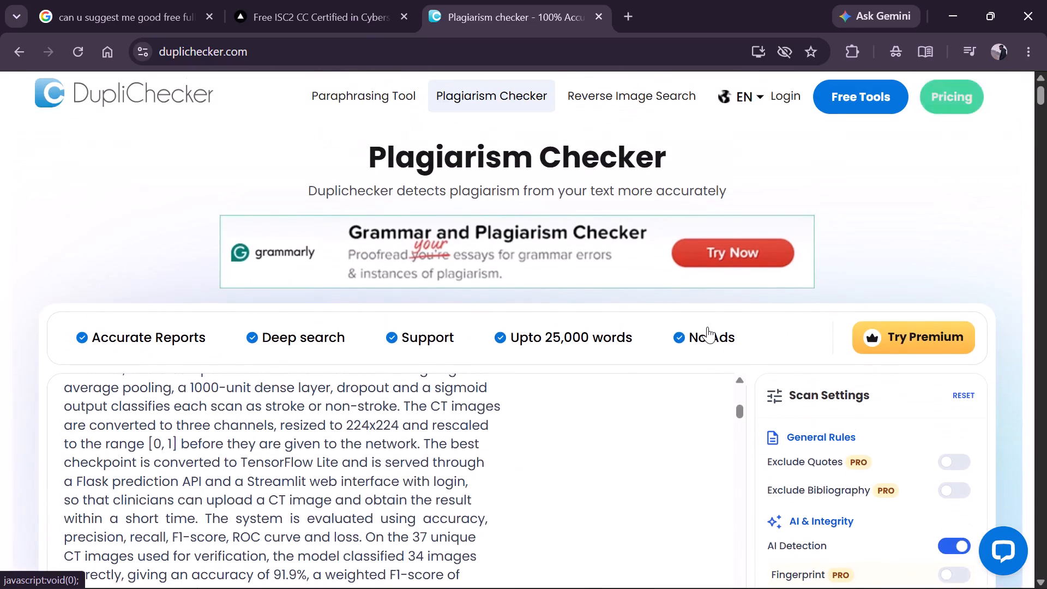
pyautogui.scroll(-10, 707, 327)
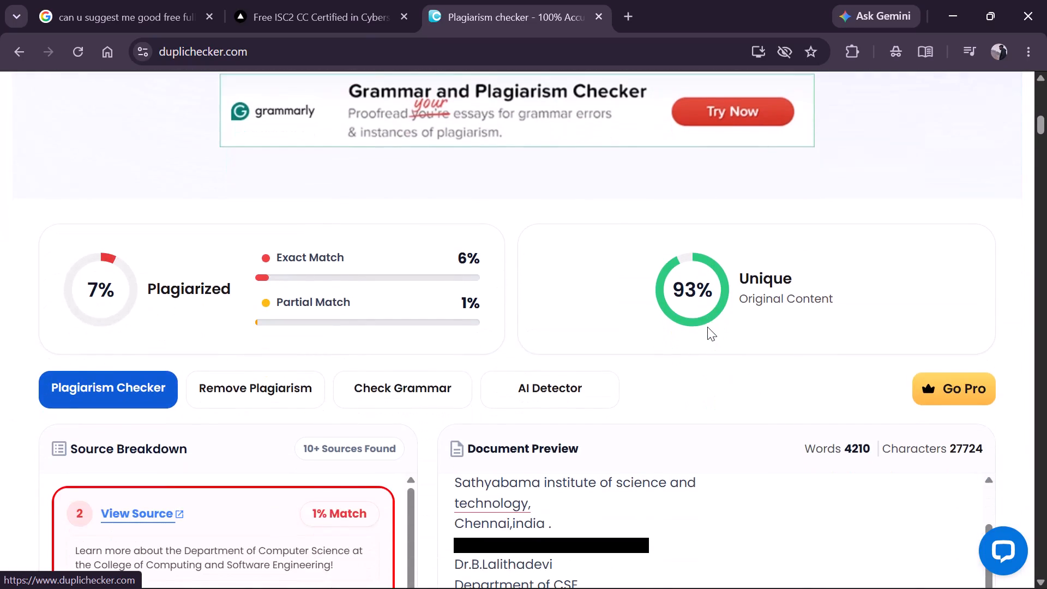
pyautogui.scroll(-2, 707, 327)
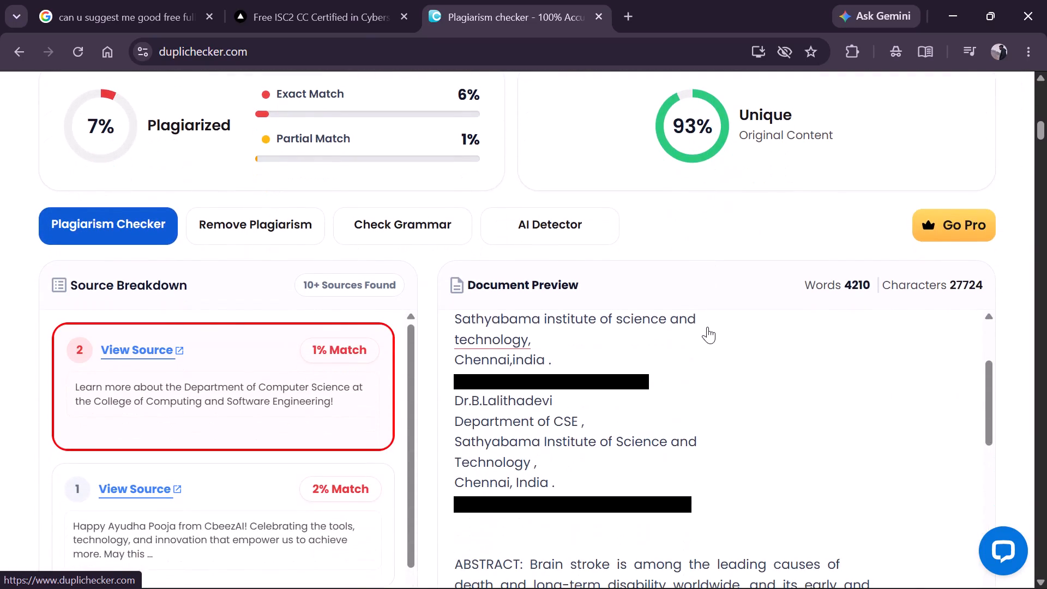
pyautogui.scroll(-3, 707, 327)
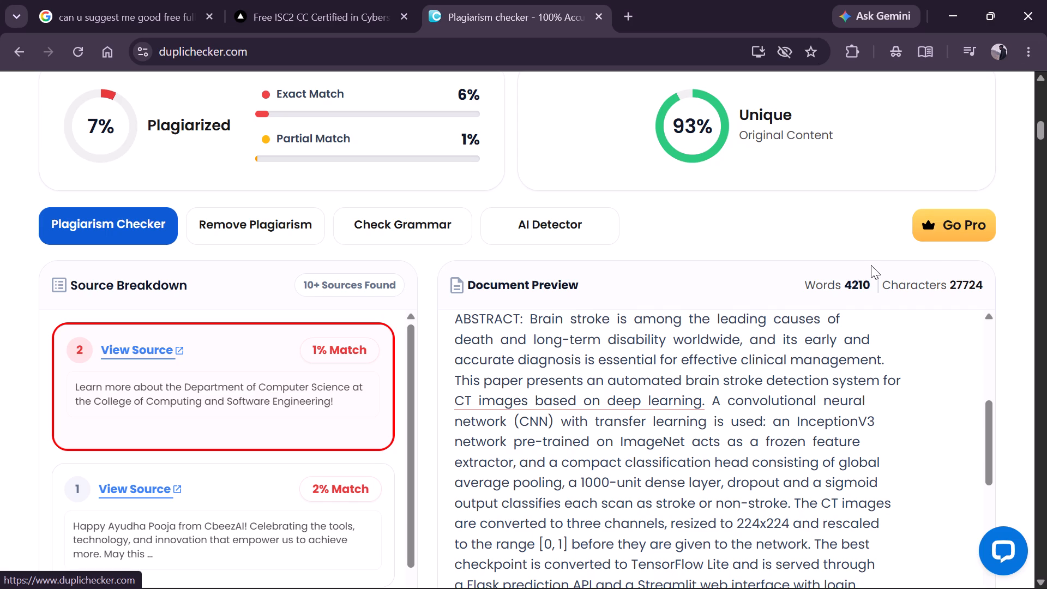
pyautogui.scroll(-8, 870, 265)
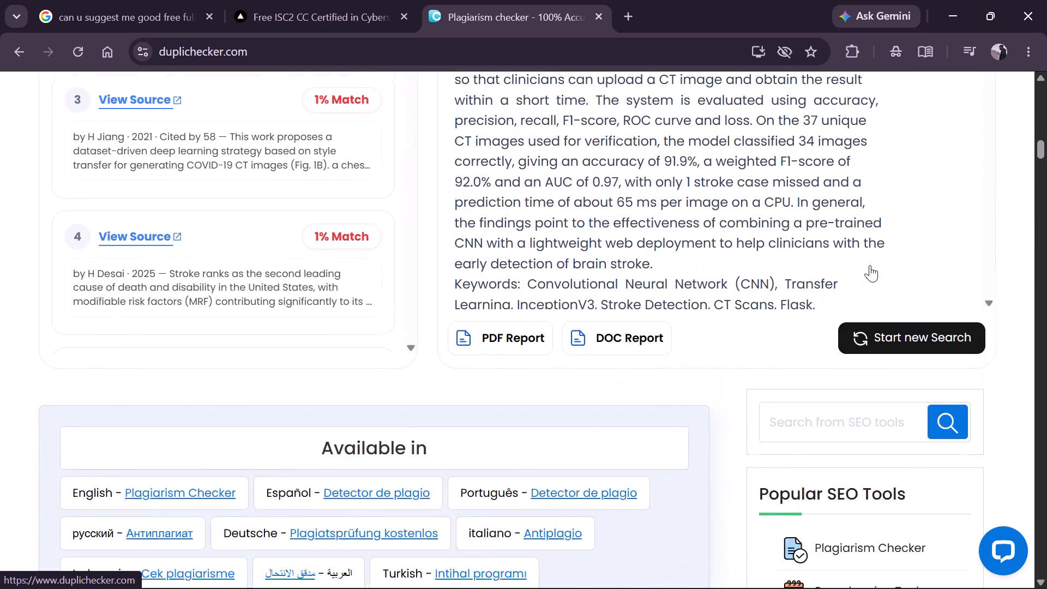
# Look over the feature overview below the report and review the exact match, partial match and unique scores again.
pyautogui.scroll(-11, 870, 265)
pyautogui.scroll(5, 870, 265)
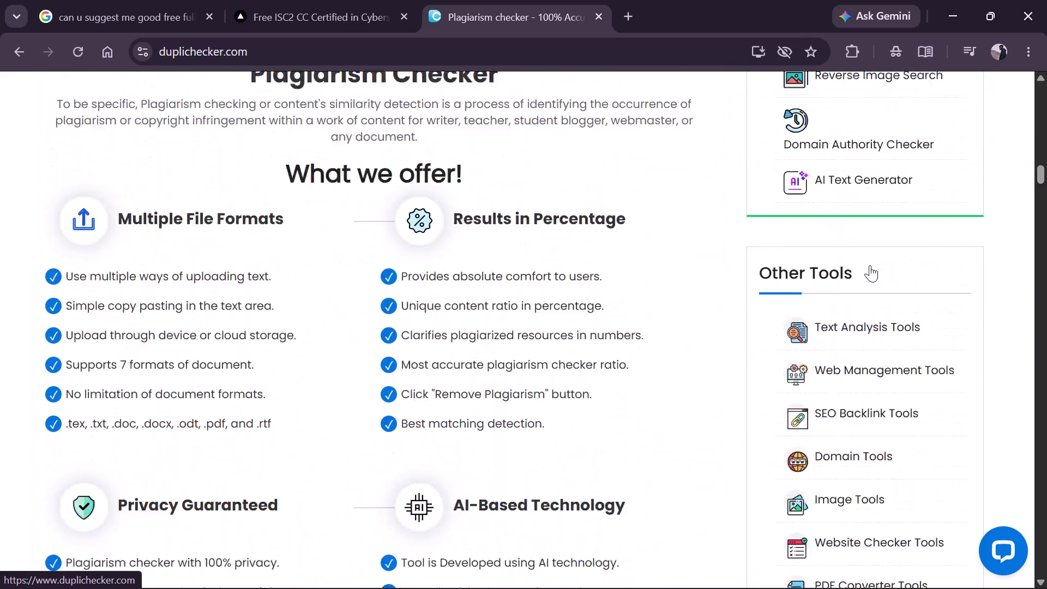
pyautogui.scroll(17, 870, 265)
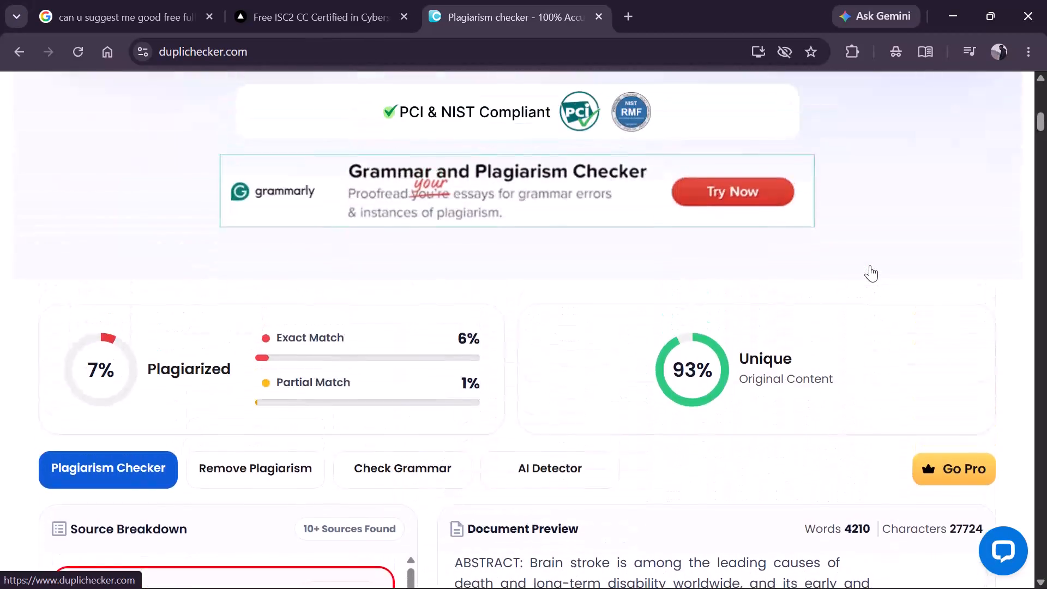
pyautogui.scroll(1, 870, 265)
pyautogui.scroll(-3, 870, 265)
pyautogui.scroll(2, 870, 265)
pyautogui.scroll(-1, 870, 265)
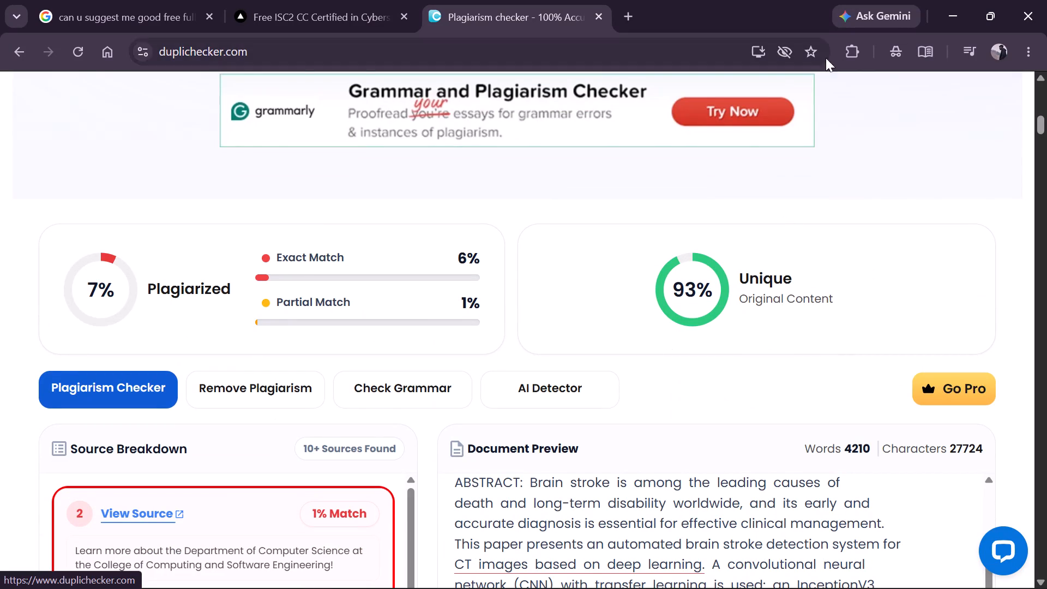
# Open a new browser tab.
pyautogui.click(629, 12)
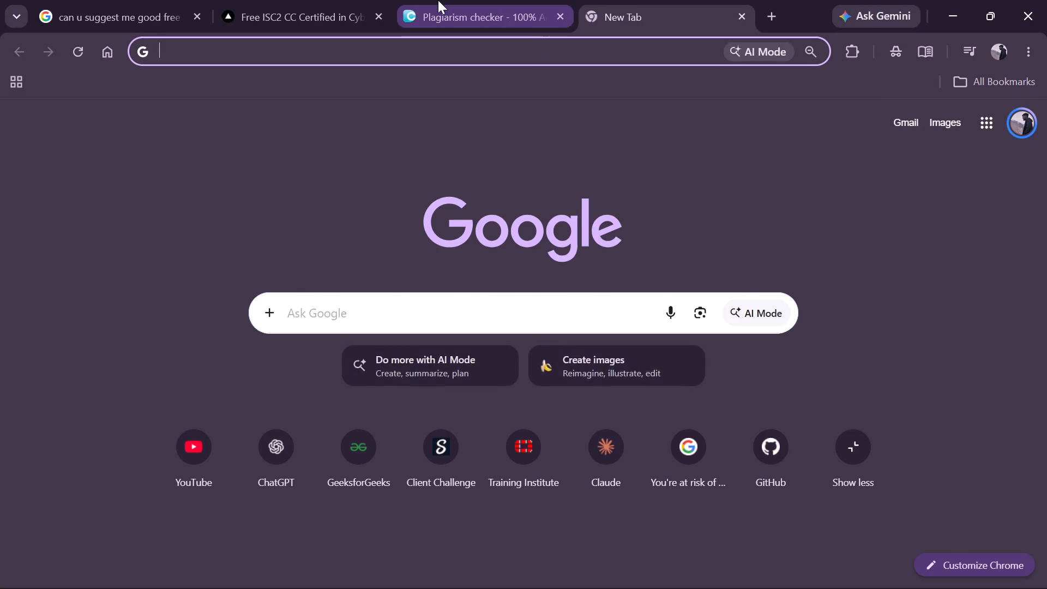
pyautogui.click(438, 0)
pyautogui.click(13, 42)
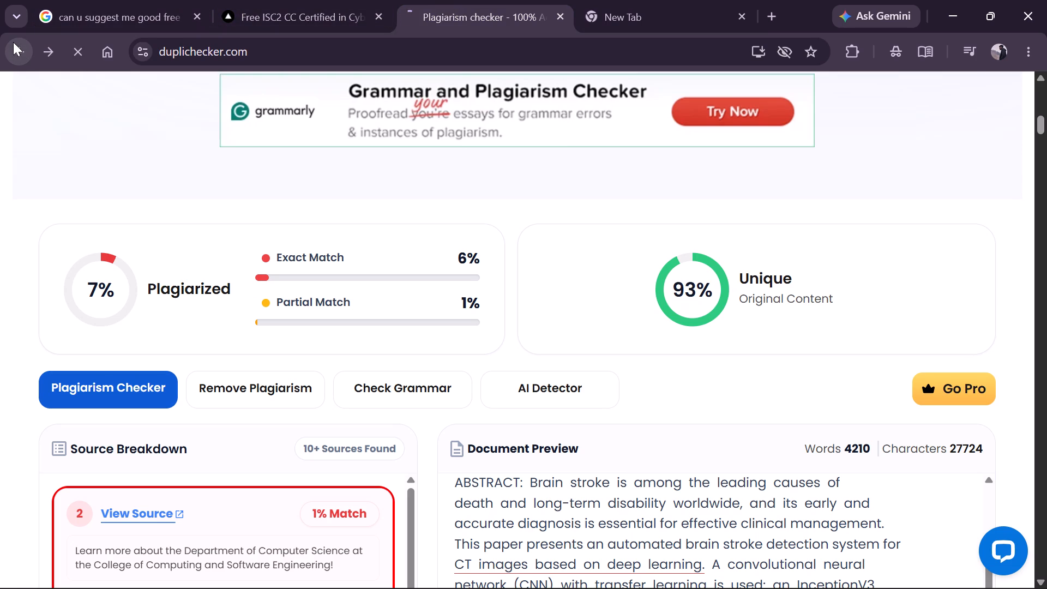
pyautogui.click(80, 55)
# Search Google for "plagiarism checker" in the new tab.
pyautogui.click(661, 15)
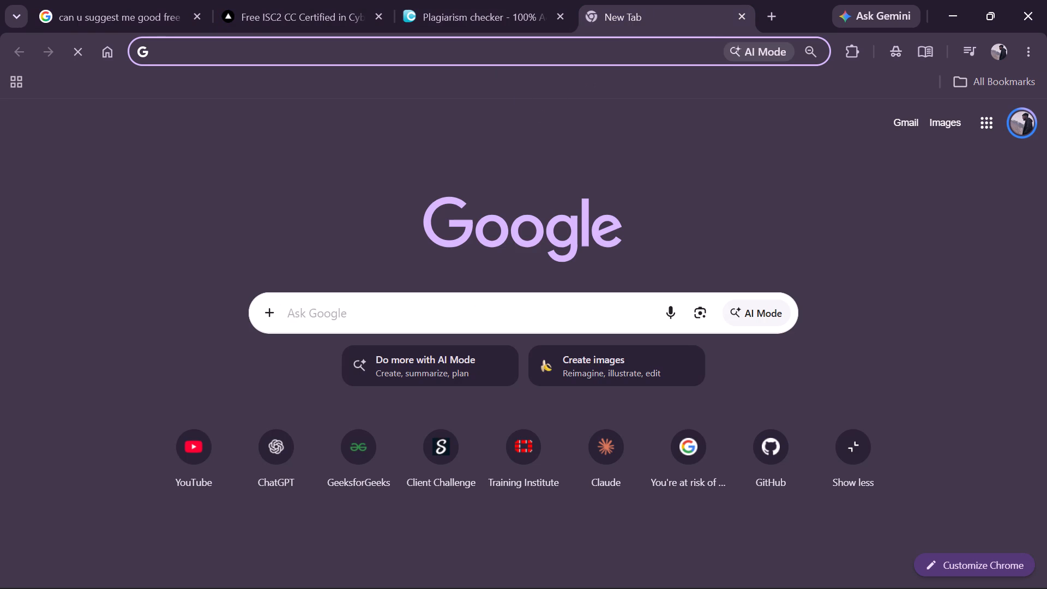
pyautogui.click(484, 47)
pyautogui.click(476, 83)
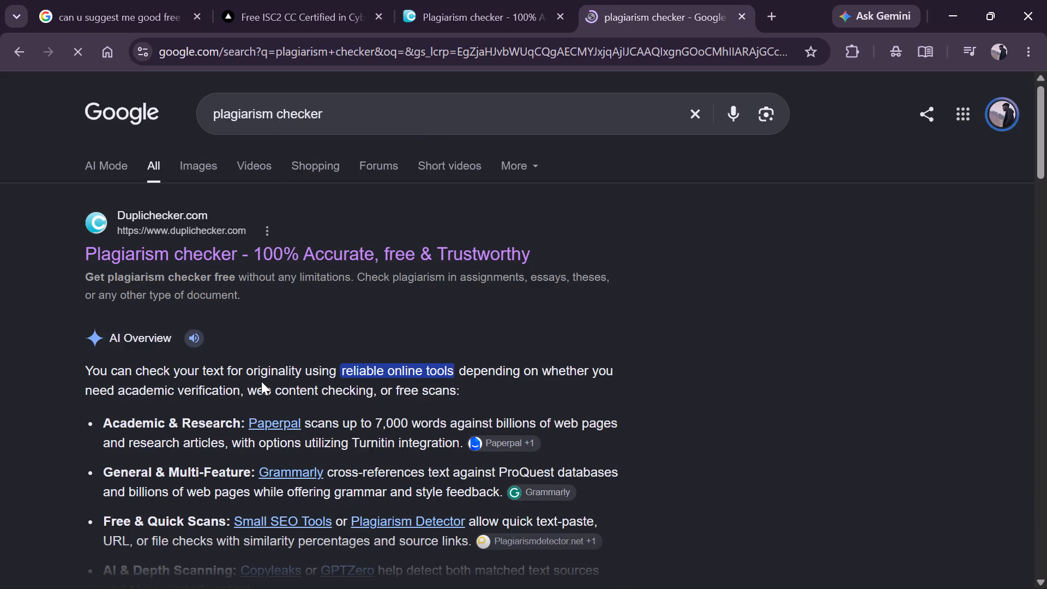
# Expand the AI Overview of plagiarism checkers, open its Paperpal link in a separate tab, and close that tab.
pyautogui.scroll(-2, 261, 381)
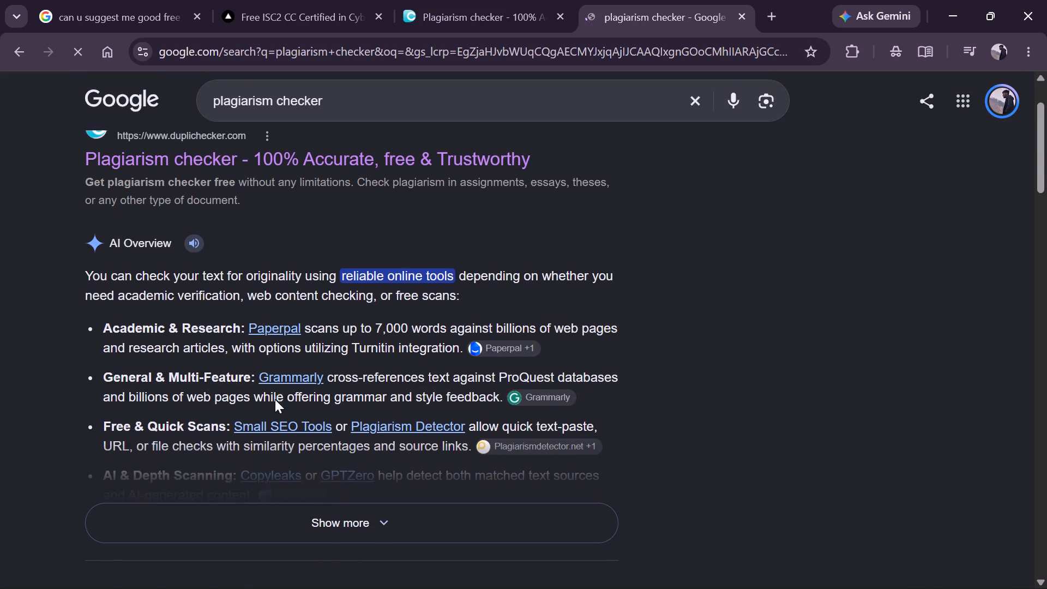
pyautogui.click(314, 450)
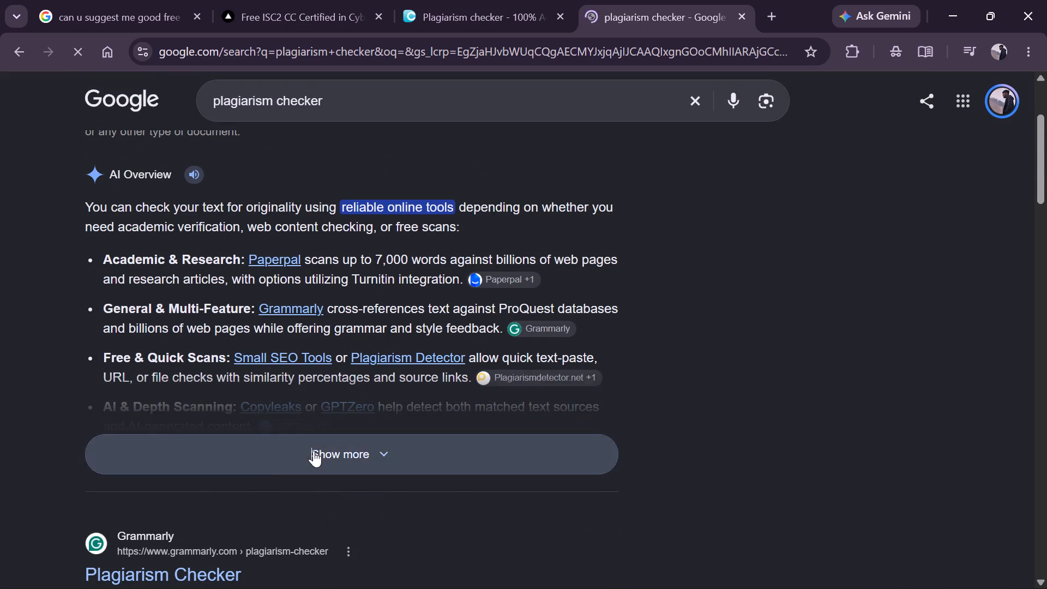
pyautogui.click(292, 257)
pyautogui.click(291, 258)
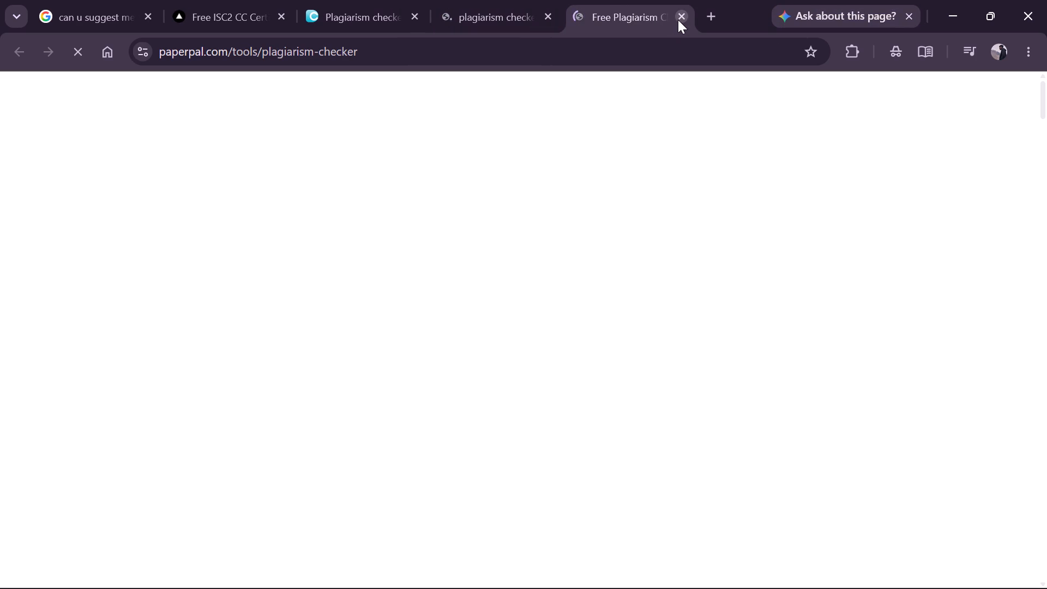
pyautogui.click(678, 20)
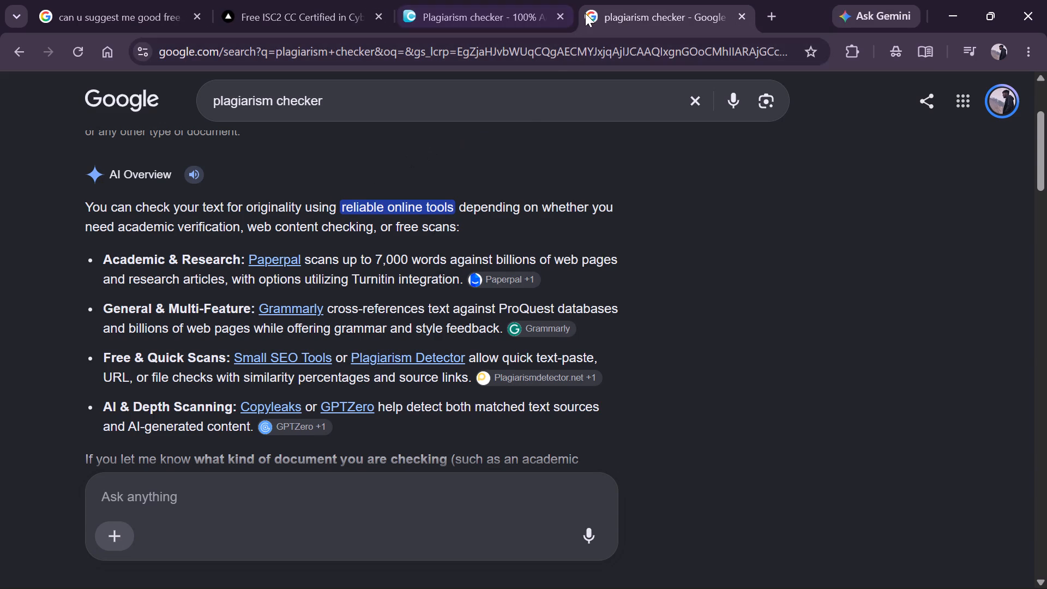
# Compare the plagiarism checkers in the search results and open Paperpal's "Free Plagiarism Checker For Students and Researchers".
pyautogui.scroll(-6, 401, 251)
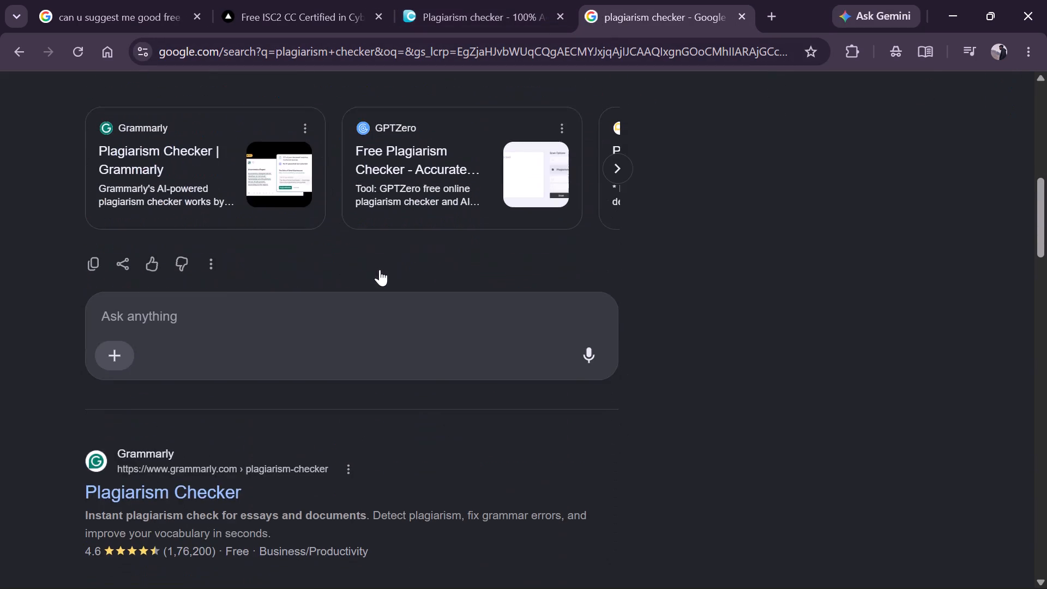
pyautogui.scroll(-4, 380, 269)
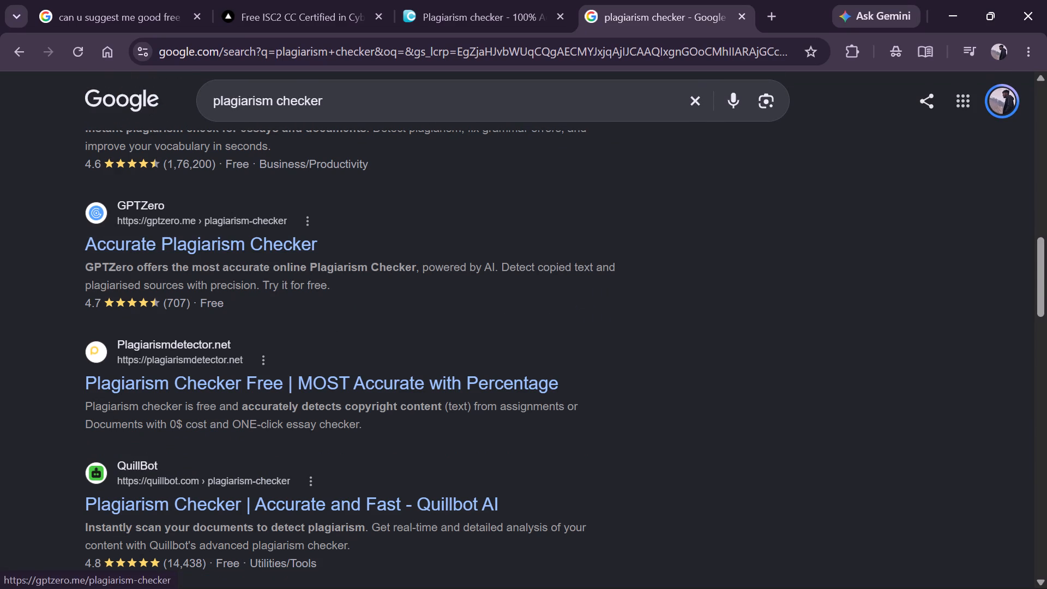
pyautogui.scroll(-2, 225, 395)
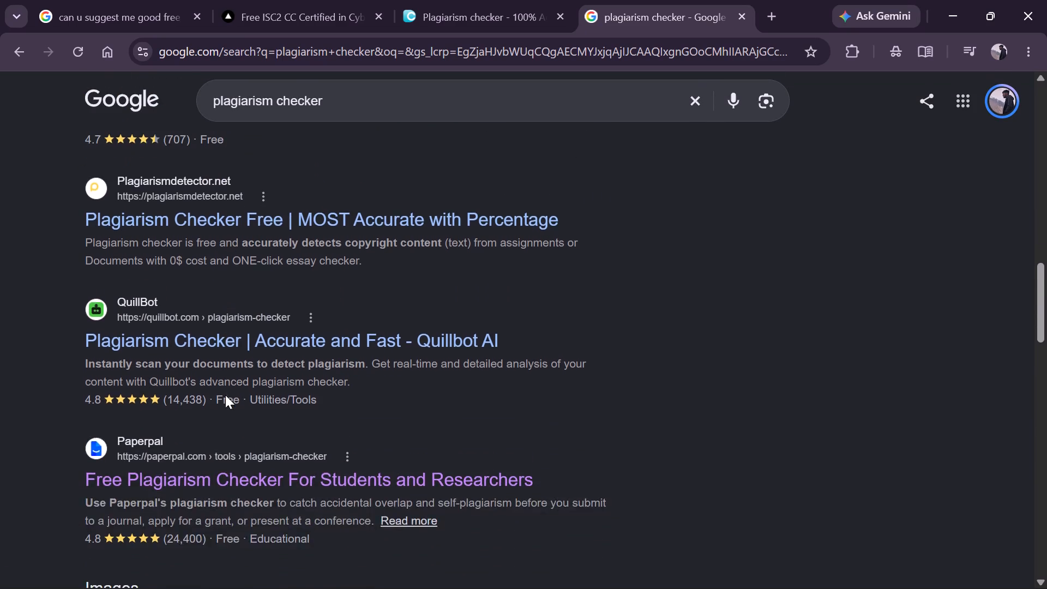
pyautogui.scroll(-6, 225, 395)
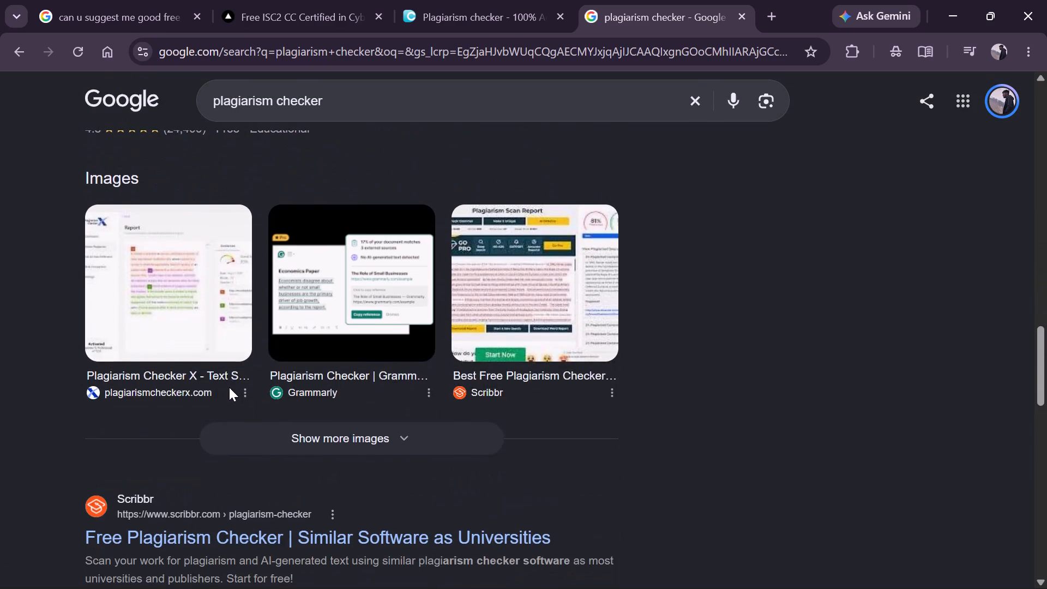
pyautogui.scroll(-2, 229, 387)
pyautogui.scroll(7, 229, 387)
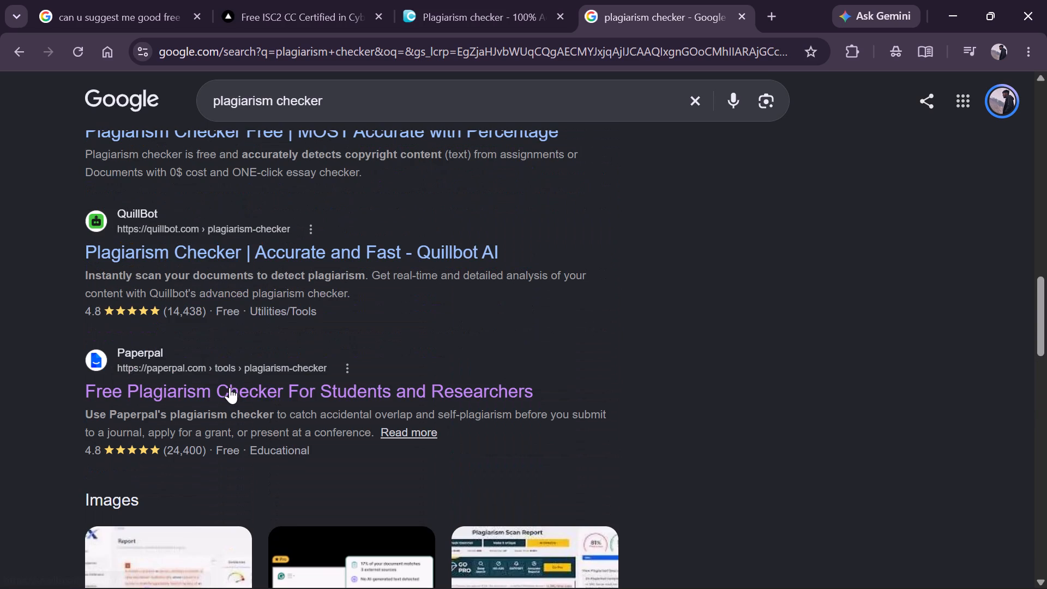
pyautogui.scroll(7, 230, 387)
pyautogui.scroll(-8, 230, 382)
pyautogui.click(249, 312)
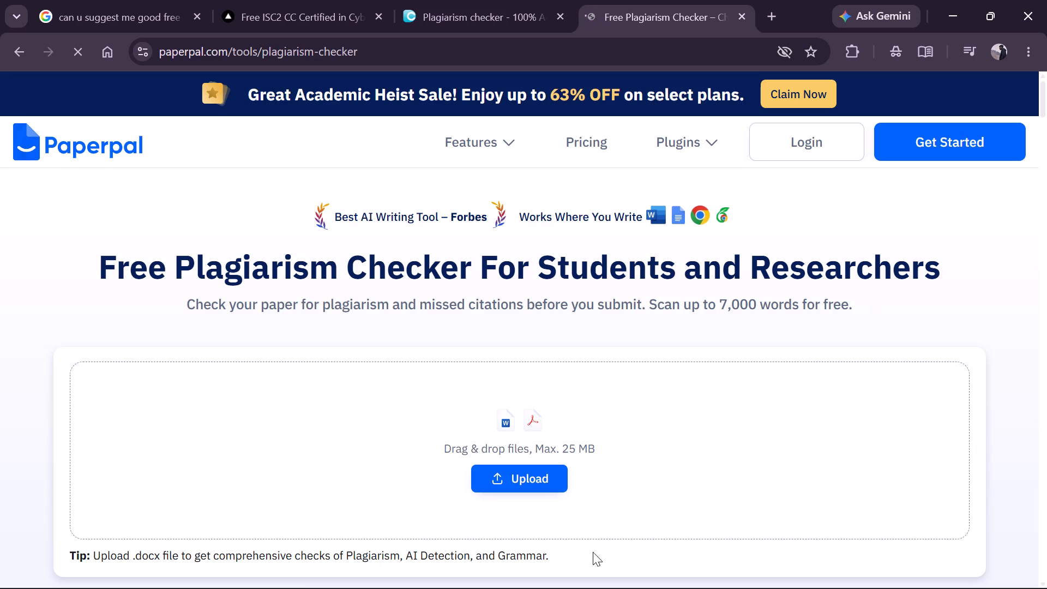
# Upload the Brain_Stroke_Detection_CNN_Research_Paper file from the Desktop folder to Paperpal's plagiarism checker.
pyautogui.click(507, 478)
pyautogui.scroll(-4, 485, 420)
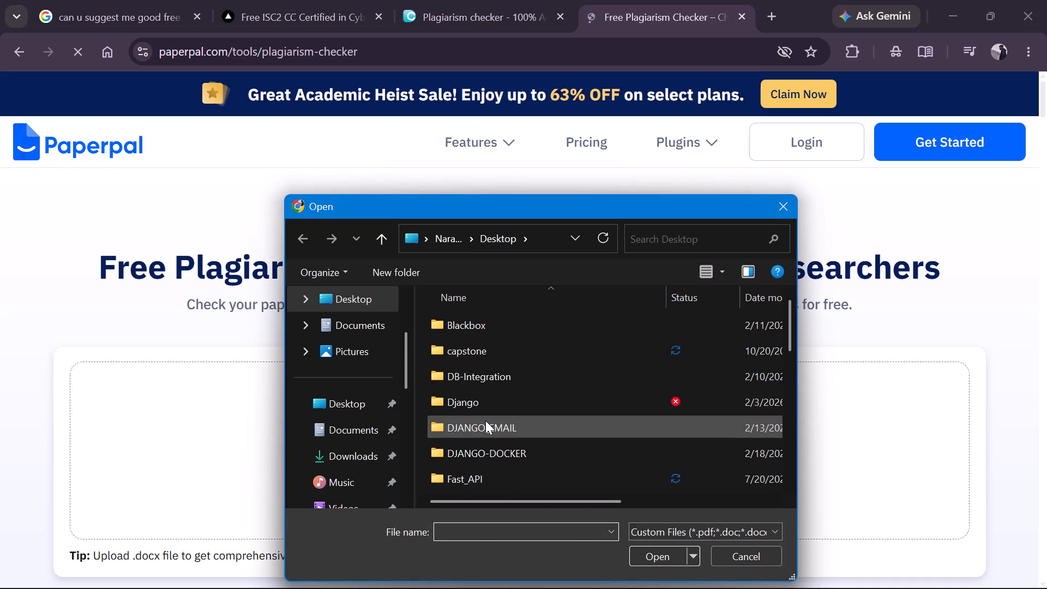
pyautogui.scroll(-2, 478, 425)
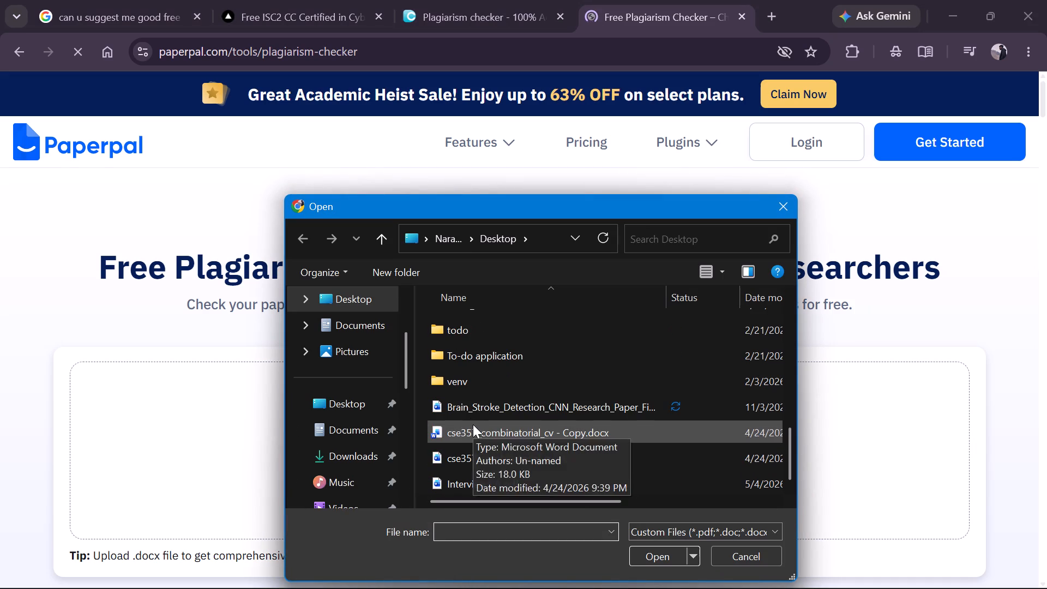
pyautogui.click(467, 407)
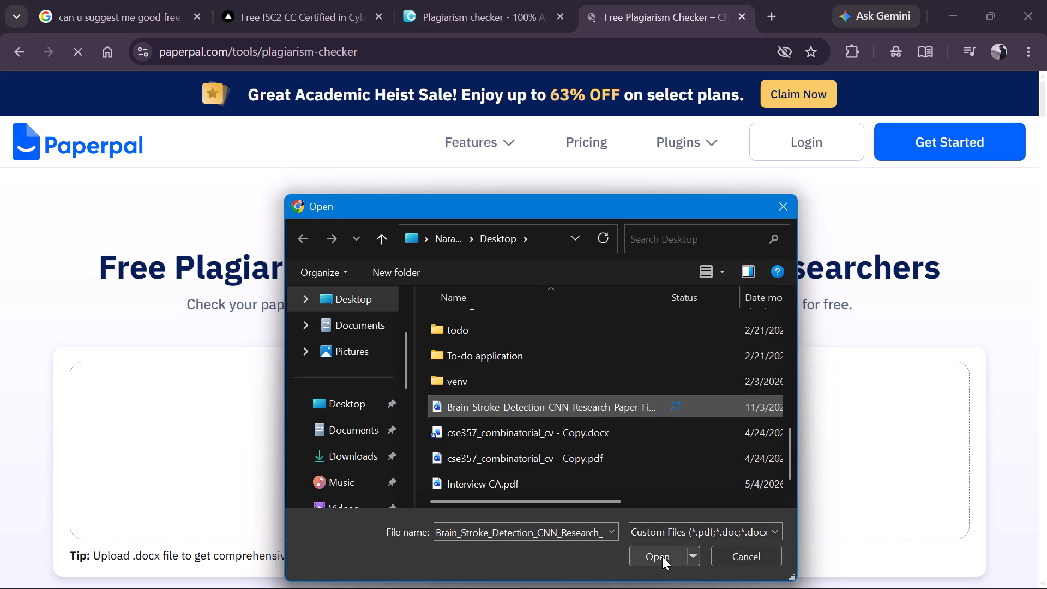
pyautogui.click(662, 556)
pyautogui.scroll(-3, 582, 324)
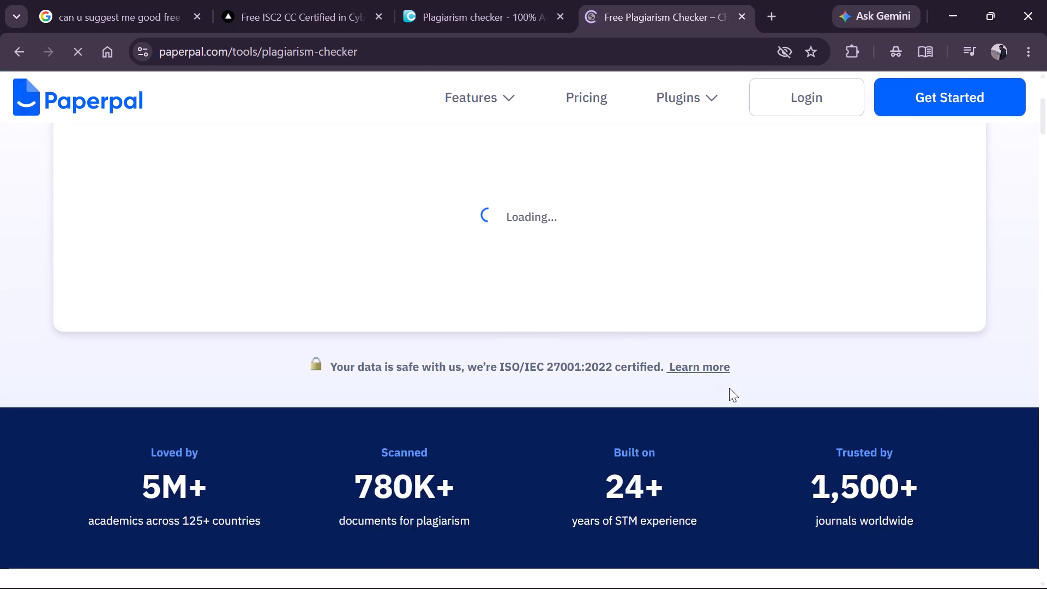
pyautogui.scroll(2, 731, 382)
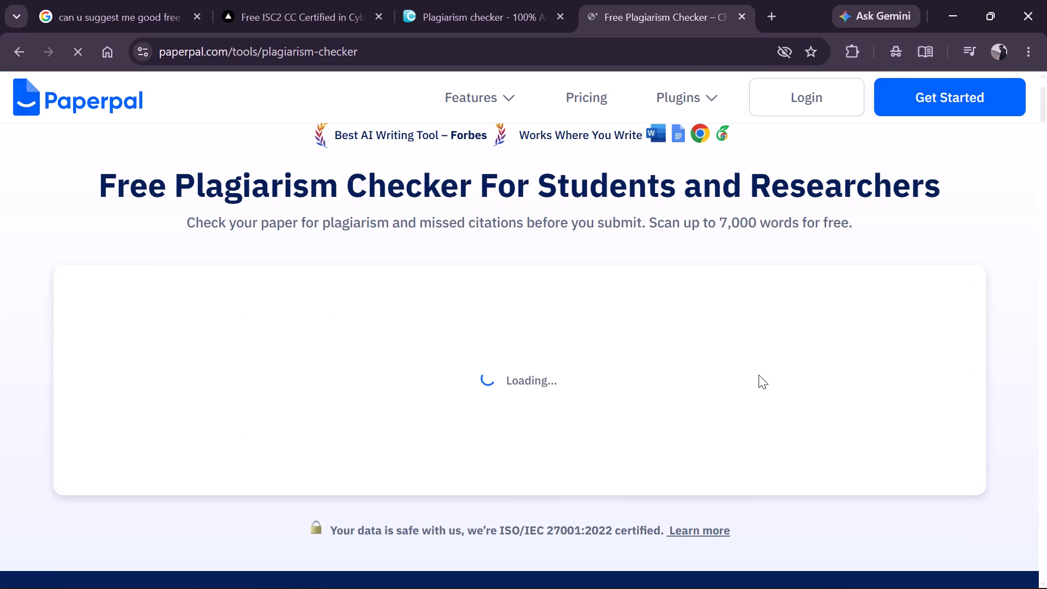
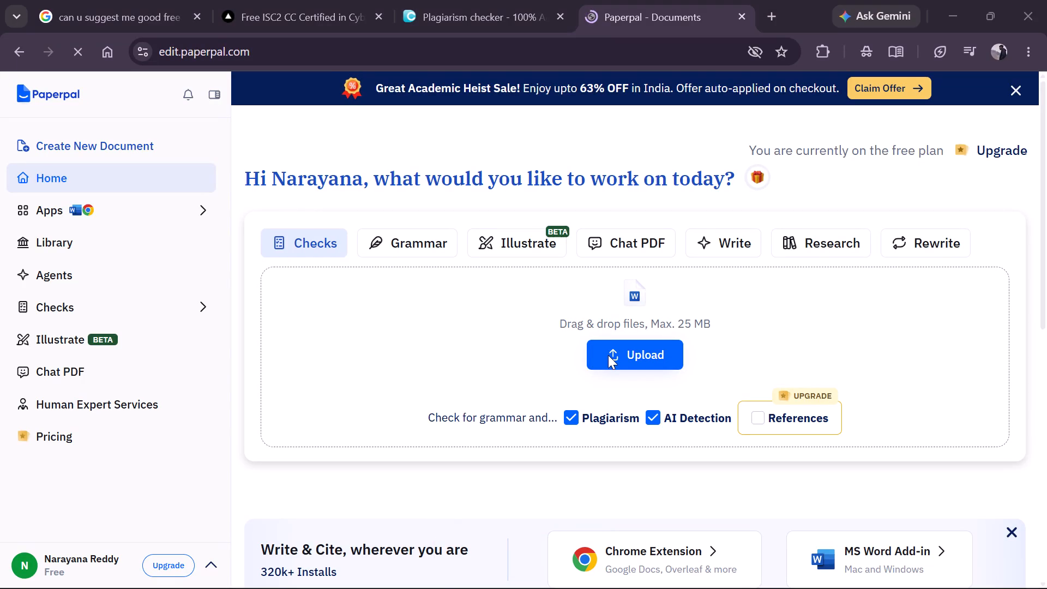
# Look through the Desktop folder in Paperpal's upload file picker for the brain stroke research paper, and dismiss the picker.
pyautogui.scroll(-5, 544, 425)
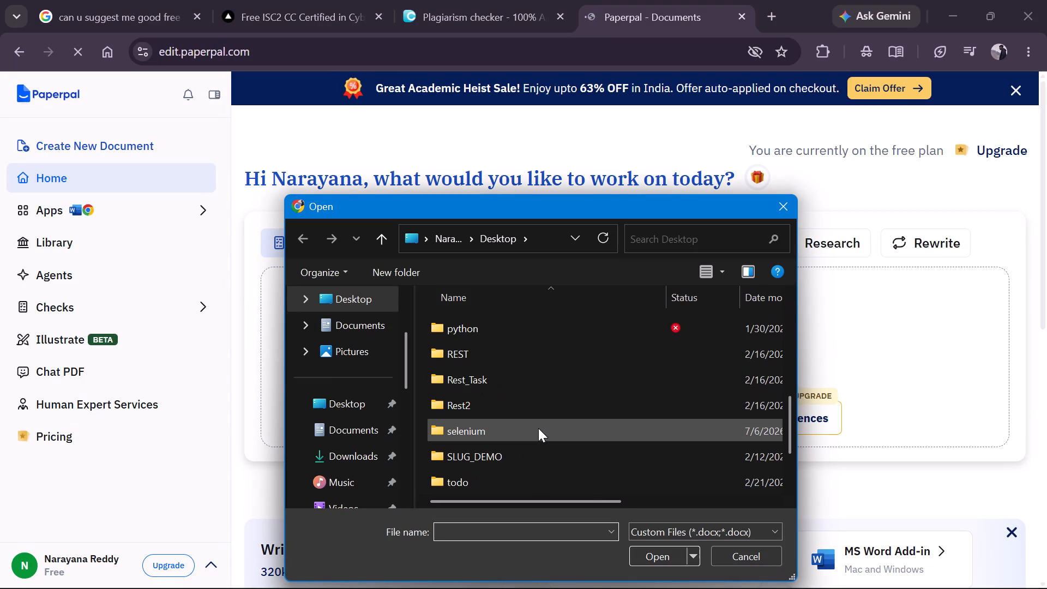
pyautogui.scroll(-4, 538, 428)
pyautogui.scroll(-3, 481, 479)
pyautogui.scroll(2, 331, 398)
pyautogui.scroll(-1, 331, 397)
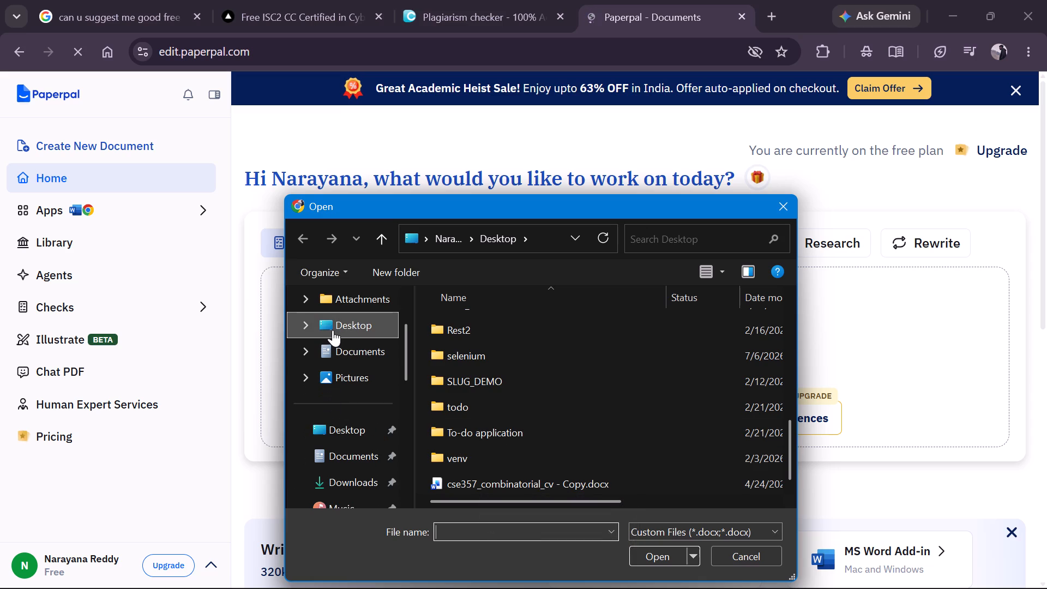
pyautogui.click(332, 332)
pyautogui.scroll(-8, 479, 408)
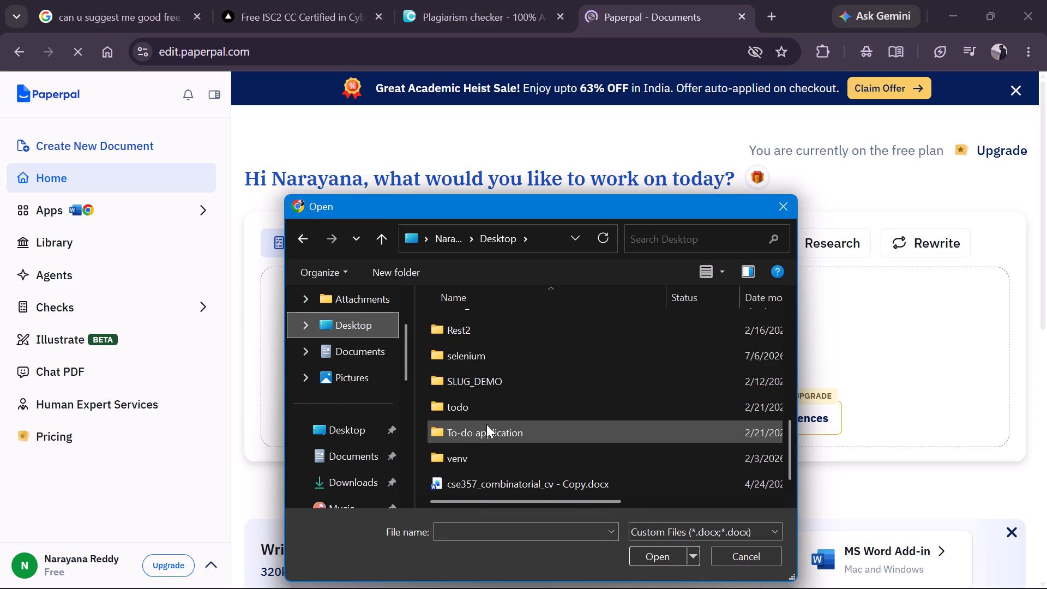
pyautogui.scroll(-1, 495, 480)
pyautogui.scroll(14, 495, 481)
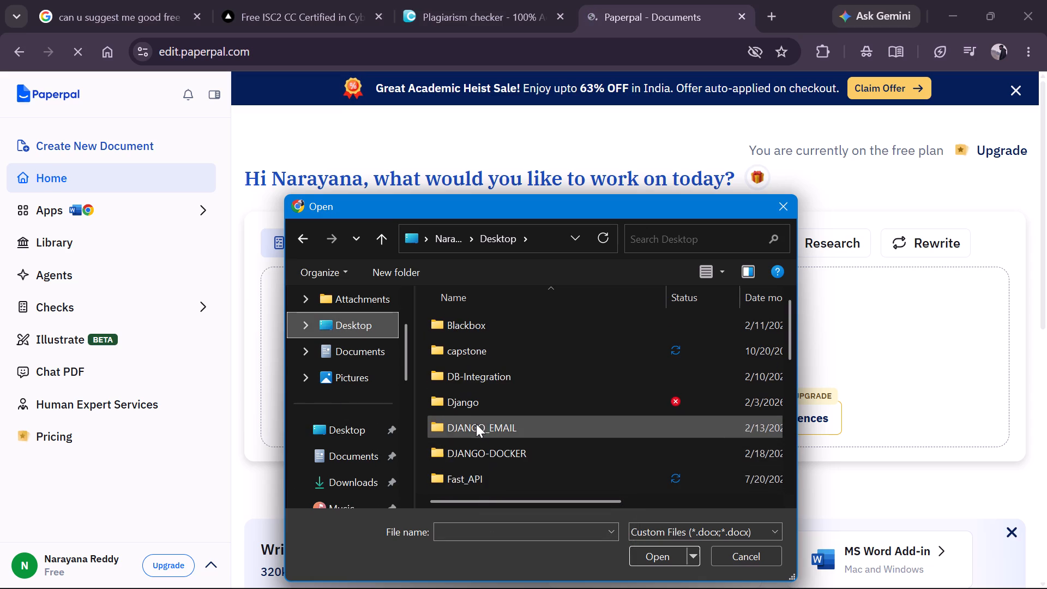
pyautogui.scroll(-14, 476, 424)
pyautogui.scroll(5, 474, 442)
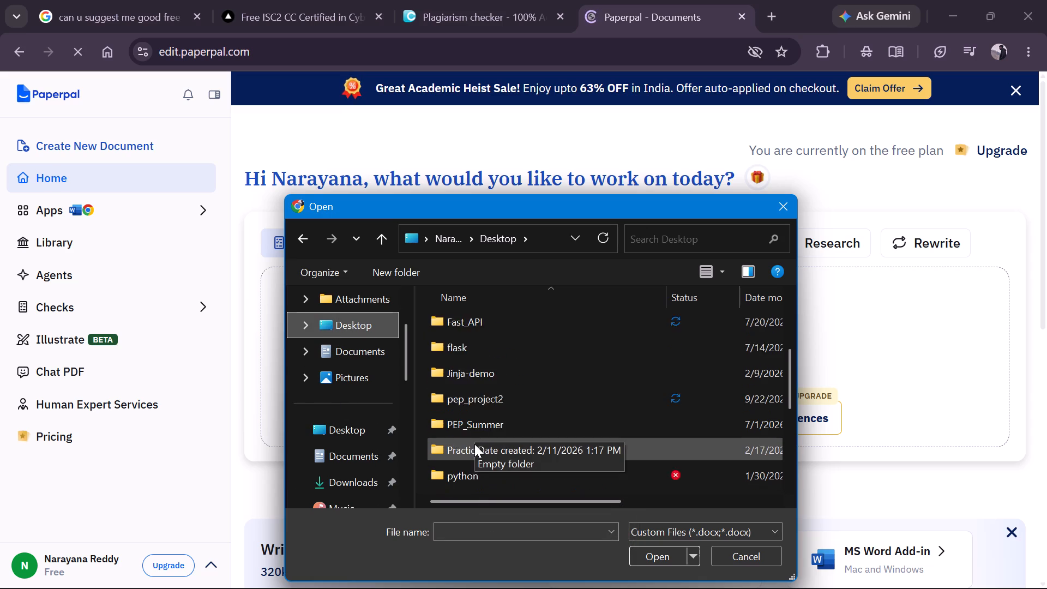
pyautogui.scroll(9, 474, 443)
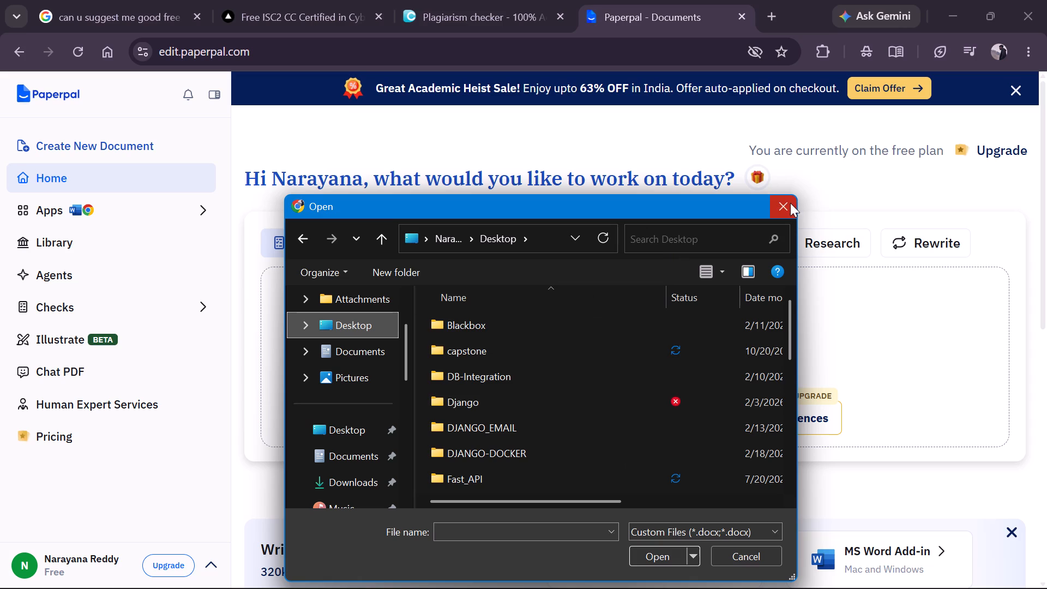
pyautogui.click(790, 205)
# Reopen Paperpal's file picker, check the Documents and Desktop folders for the research paper, and close it.
pyautogui.click(639, 354)
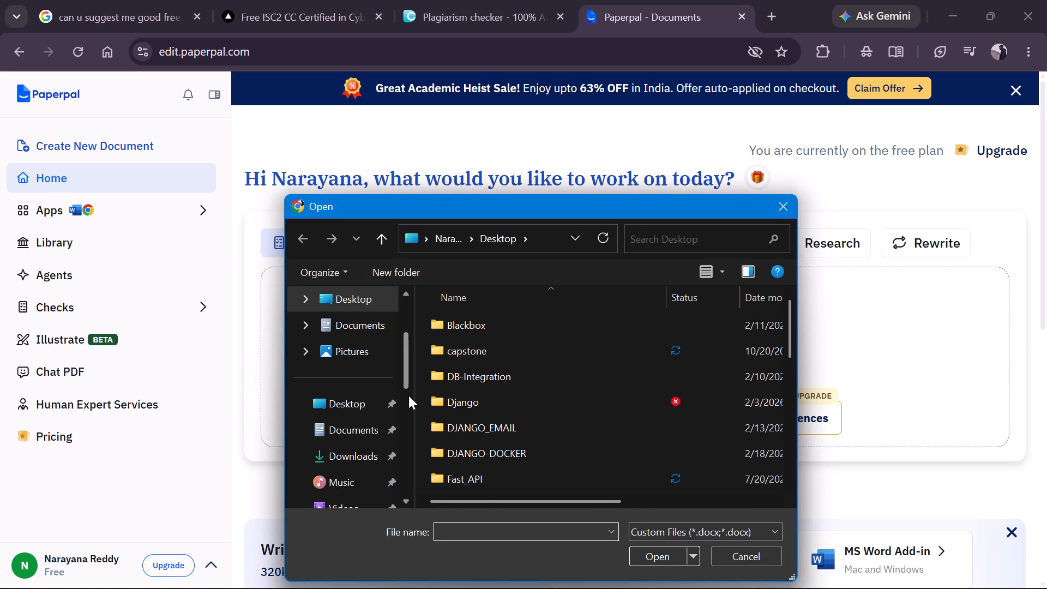
pyautogui.click(376, 418)
pyautogui.click(382, 410)
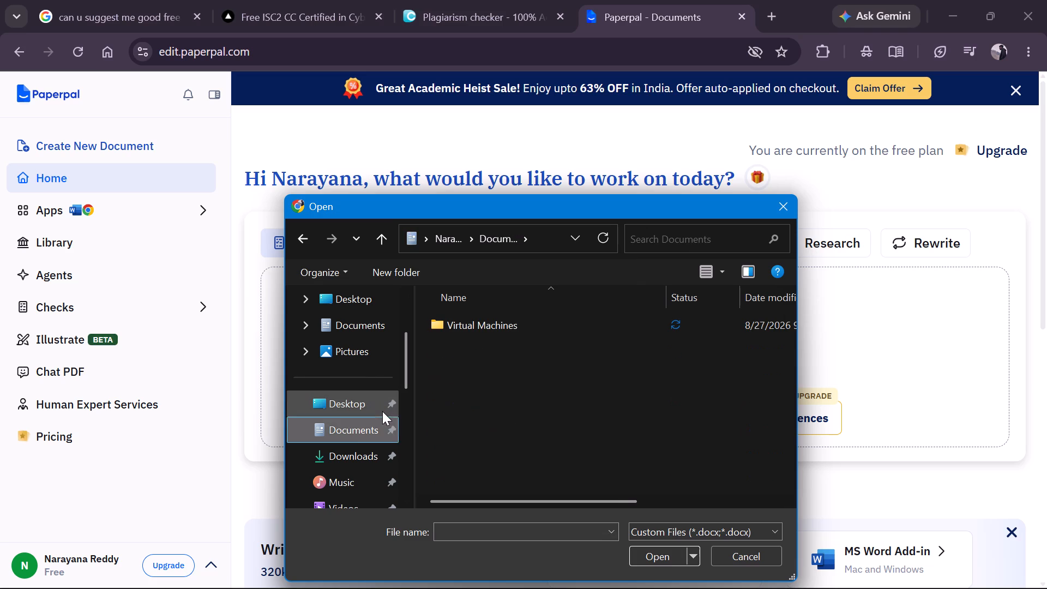
pyautogui.scroll(-11, 464, 406)
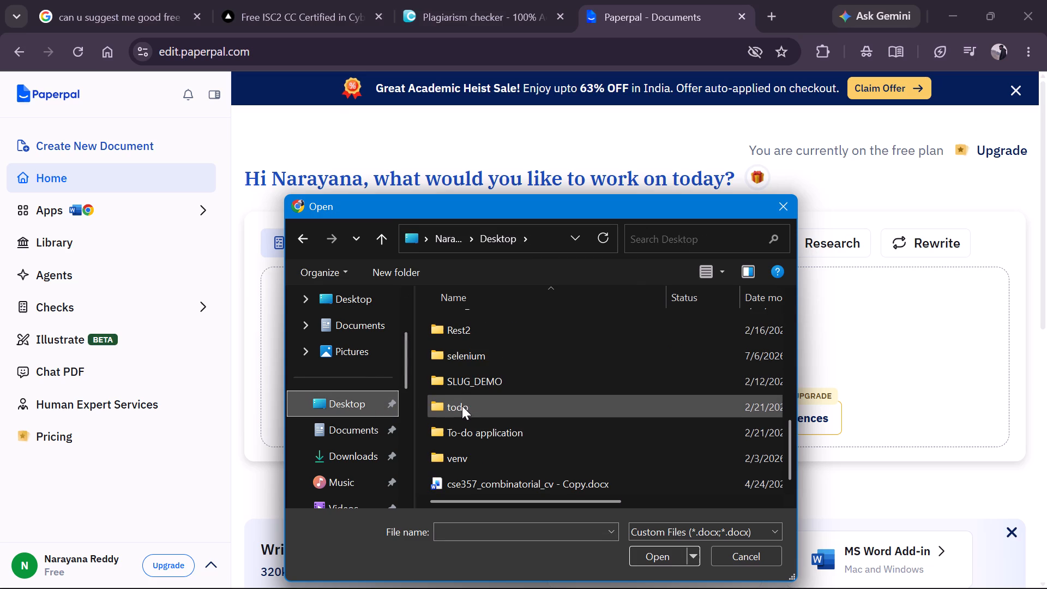
pyautogui.scroll(-4, 462, 406)
pyautogui.scroll(9, 504, 471)
pyautogui.scroll(3, 604, 362)
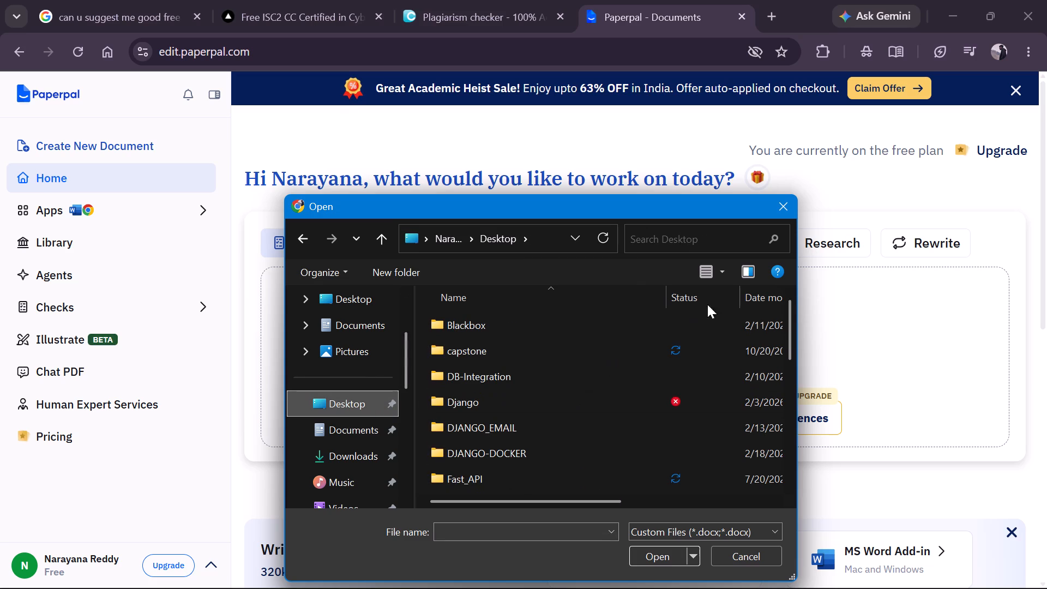
pyautogui.click(786, 207)
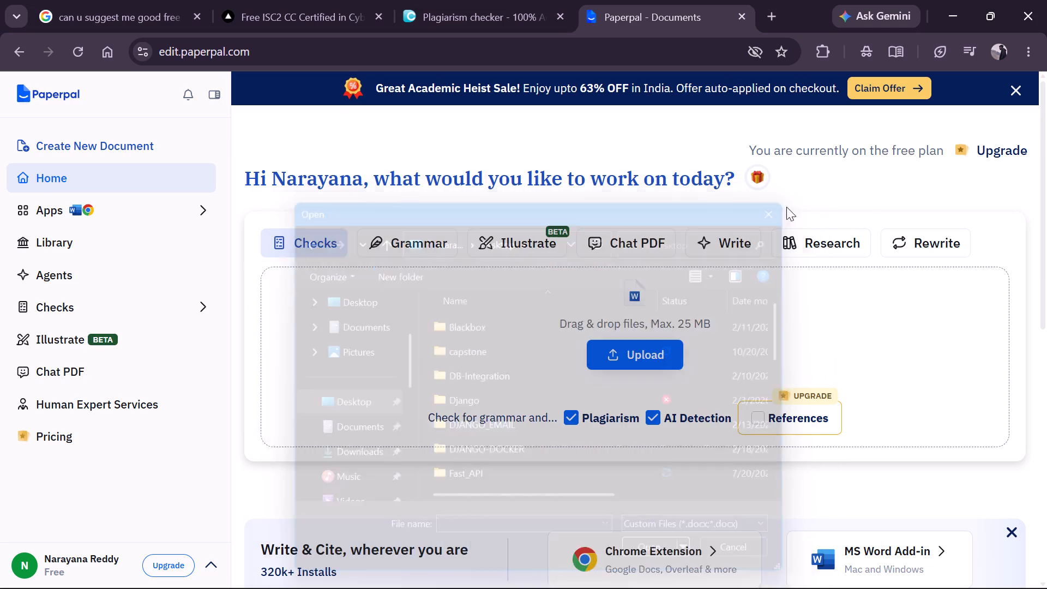
# Switch to File Explorer and find the brain stroke research paper in the Desktop folder.
pyautogui.click(698, 562)
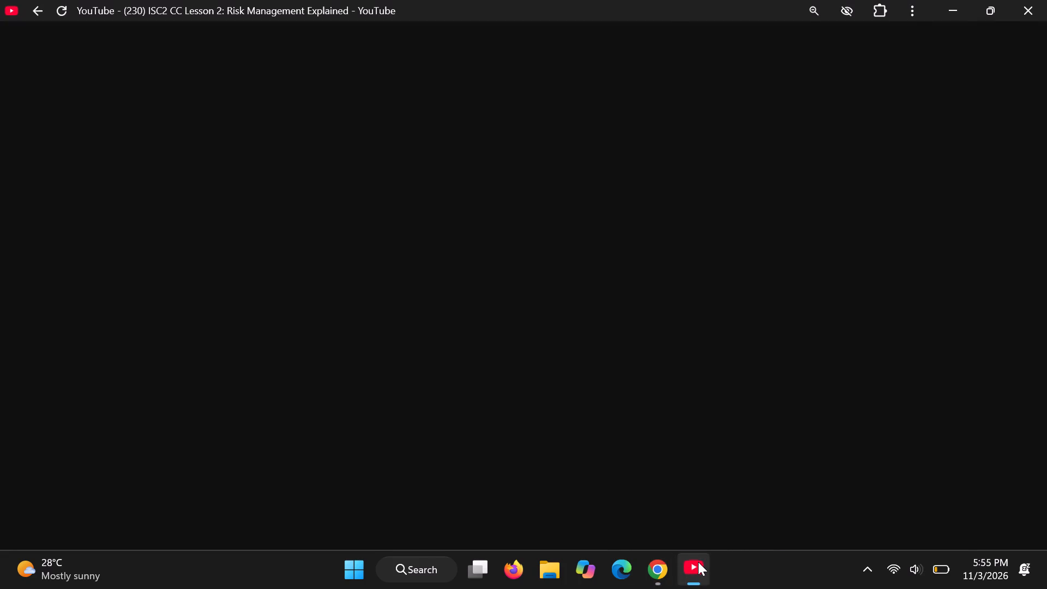
pyautogui.click(698, 562)
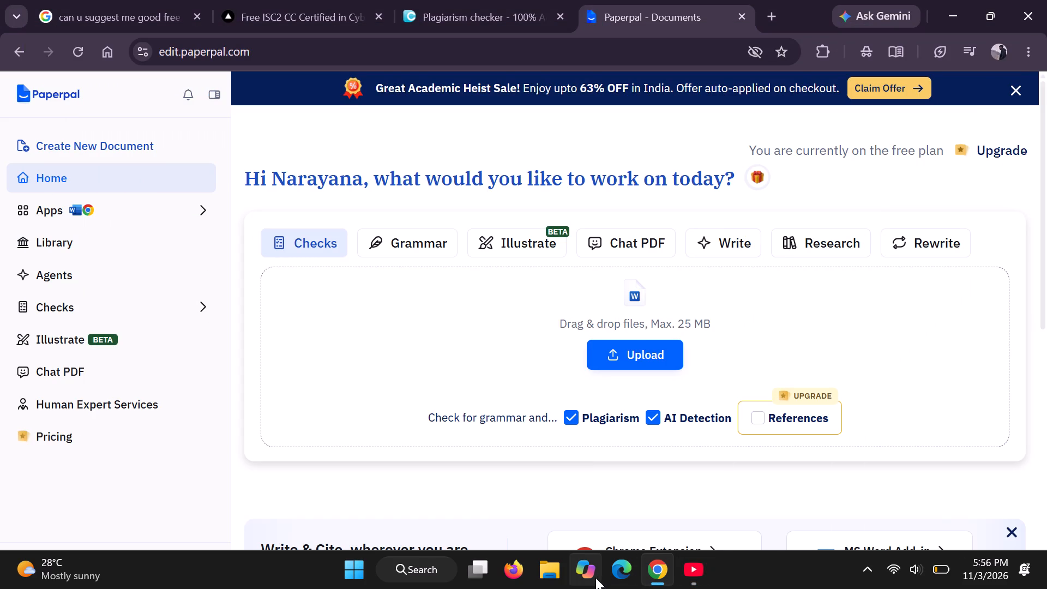
pyautogui.click(543, 568)
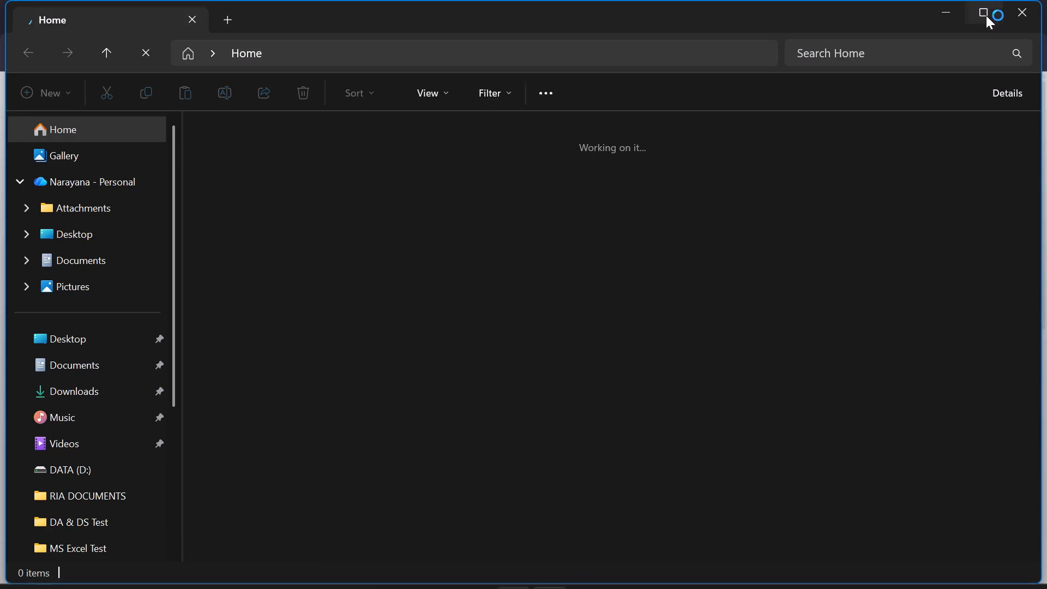
pyautogui.click(990, 24)
pyautogui.click(984, 15)
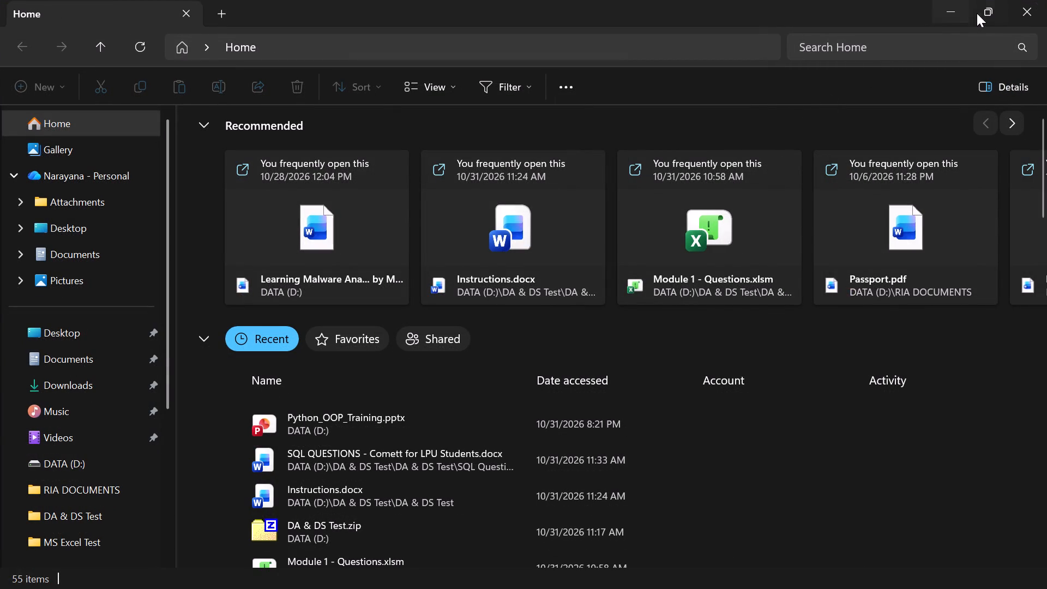
pyautogui.click(977, 14)
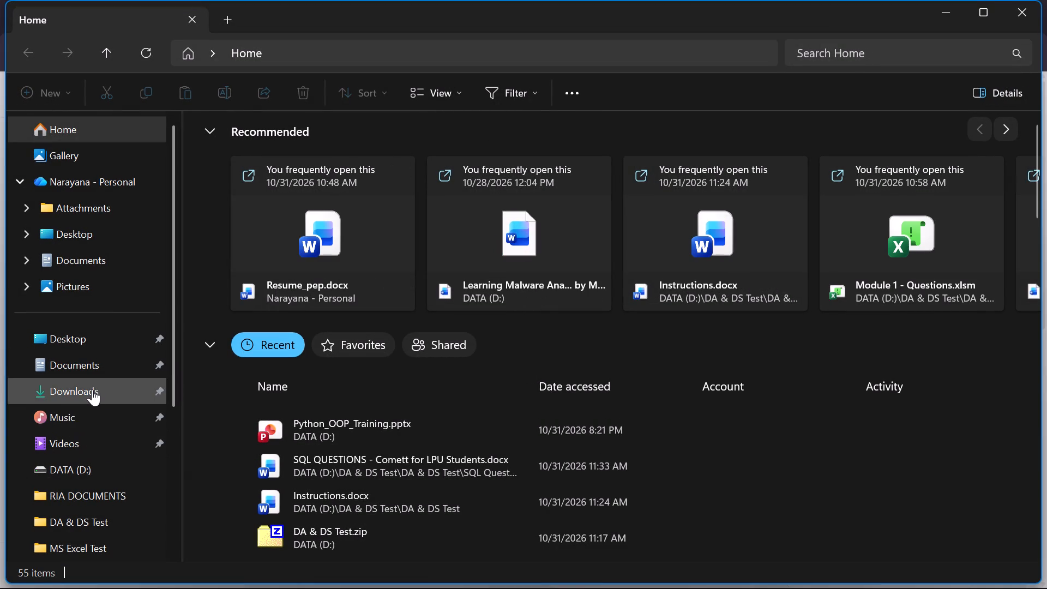
pyautogui.click(98, 347)
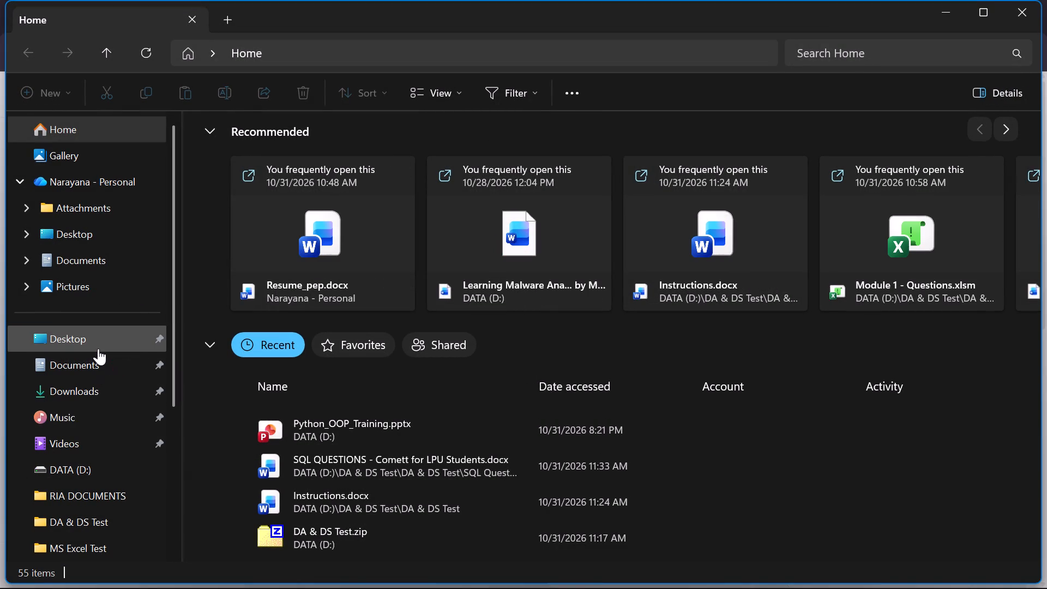
pyautogui.click(98, 348)
pyautogui.scroll(-7, 305, 309)
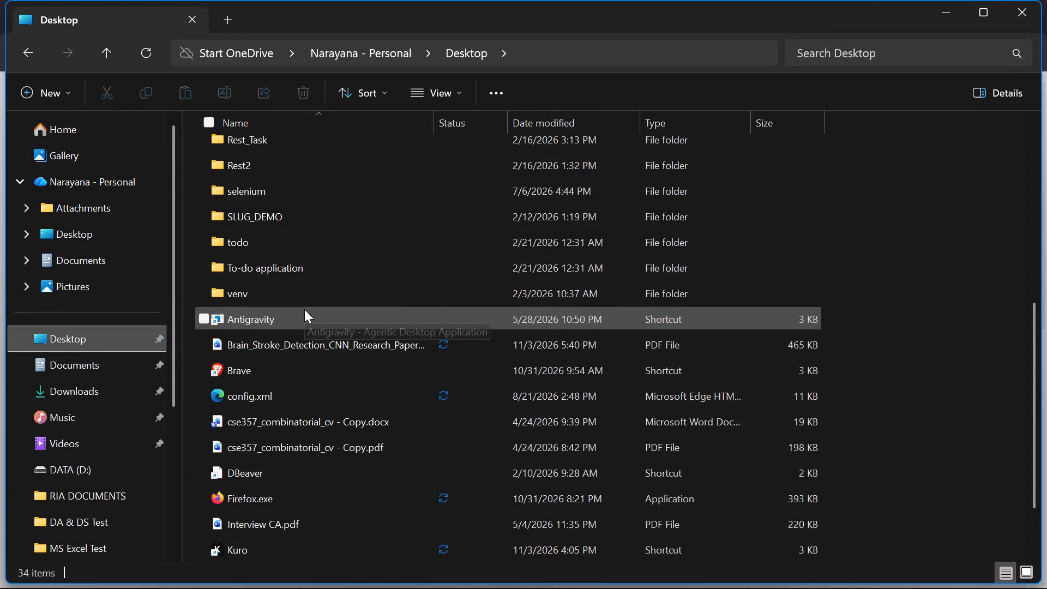
pyautogui.scroll(-2, 304, 309)
pyautogui.scroll(1, 303, 308)
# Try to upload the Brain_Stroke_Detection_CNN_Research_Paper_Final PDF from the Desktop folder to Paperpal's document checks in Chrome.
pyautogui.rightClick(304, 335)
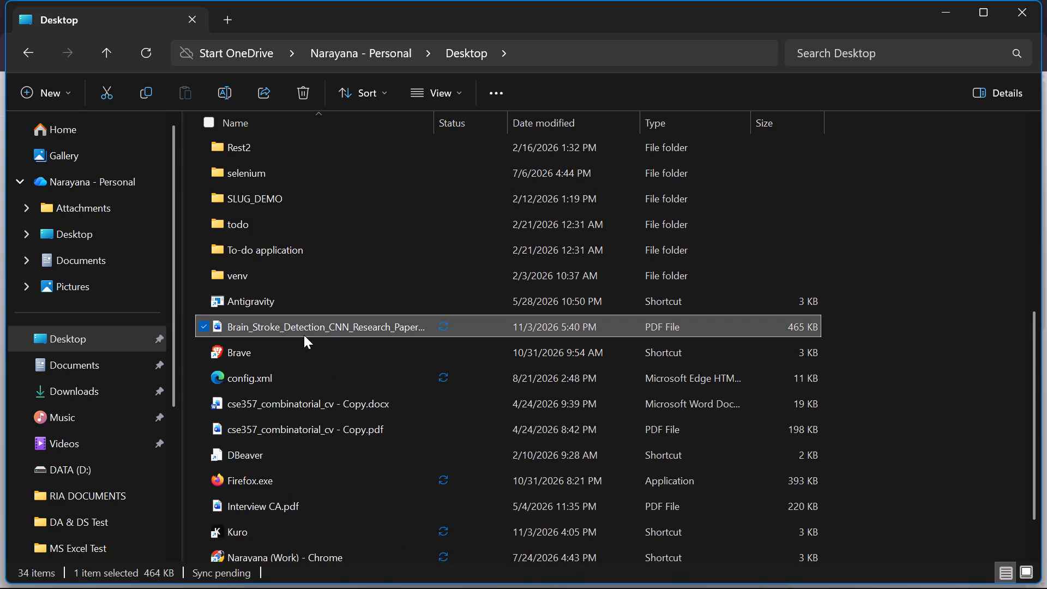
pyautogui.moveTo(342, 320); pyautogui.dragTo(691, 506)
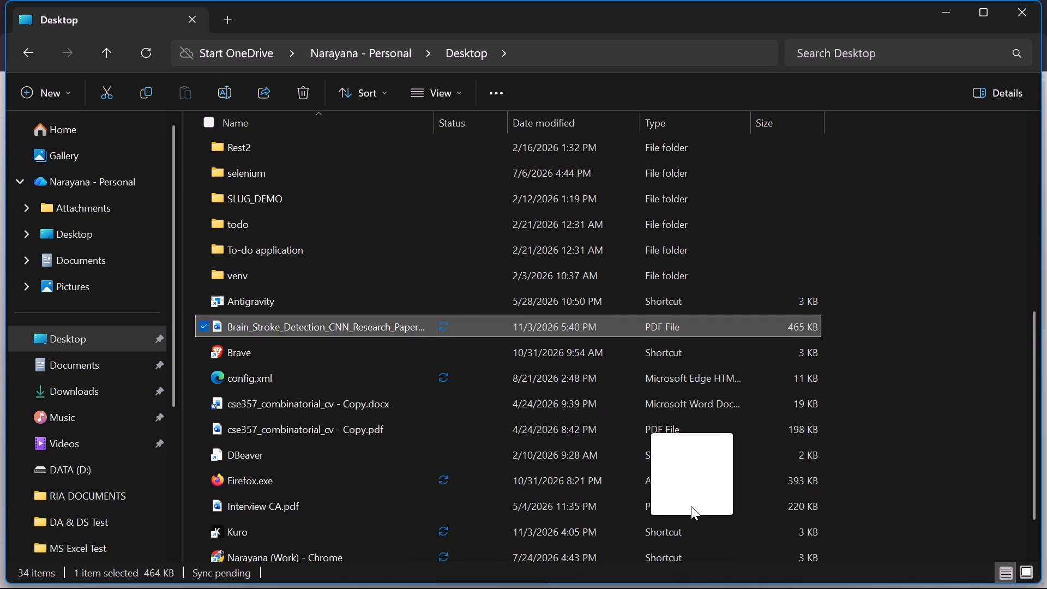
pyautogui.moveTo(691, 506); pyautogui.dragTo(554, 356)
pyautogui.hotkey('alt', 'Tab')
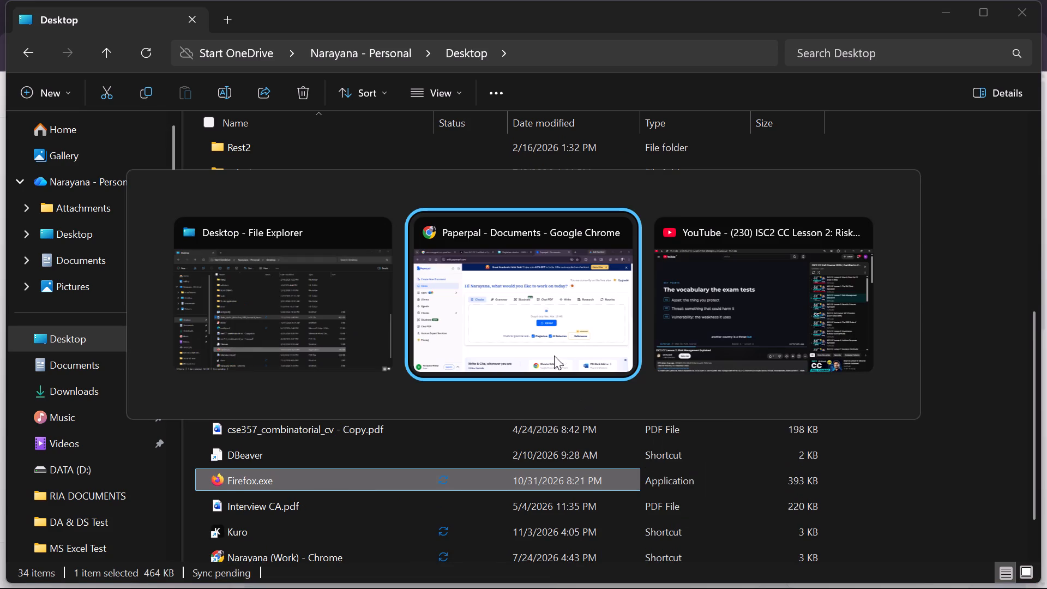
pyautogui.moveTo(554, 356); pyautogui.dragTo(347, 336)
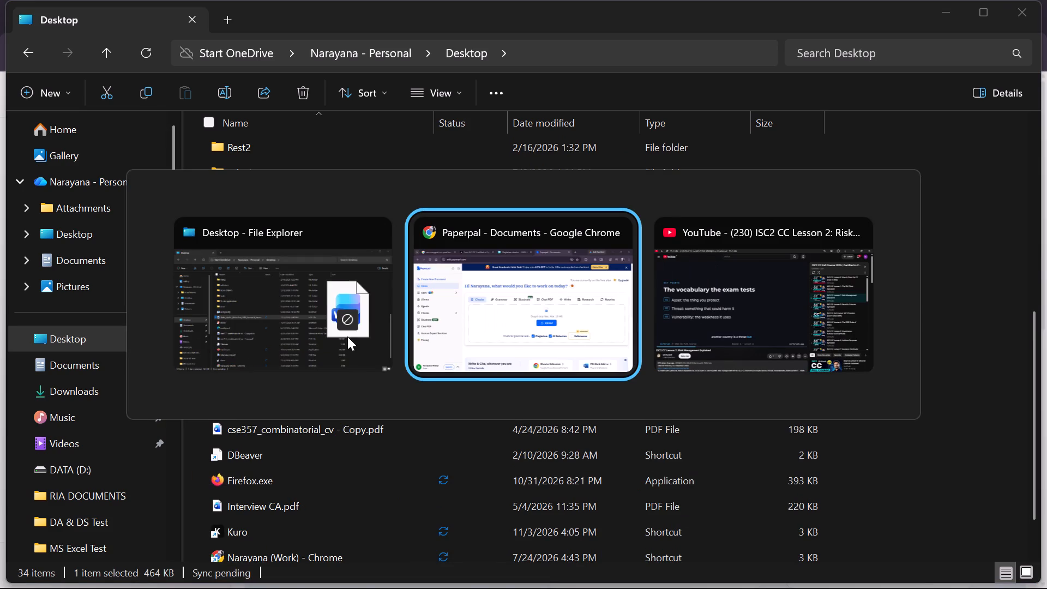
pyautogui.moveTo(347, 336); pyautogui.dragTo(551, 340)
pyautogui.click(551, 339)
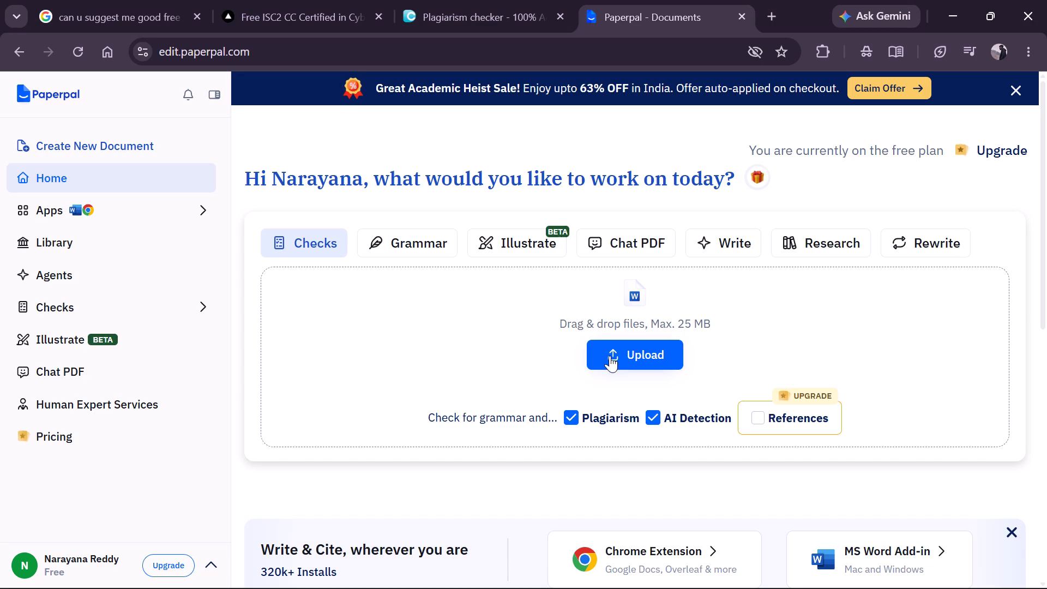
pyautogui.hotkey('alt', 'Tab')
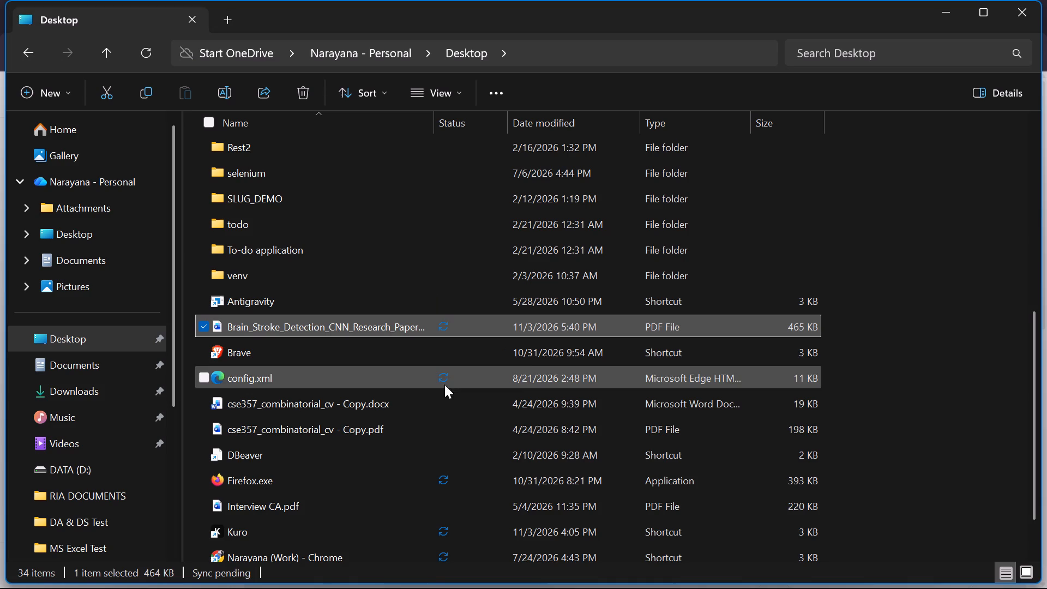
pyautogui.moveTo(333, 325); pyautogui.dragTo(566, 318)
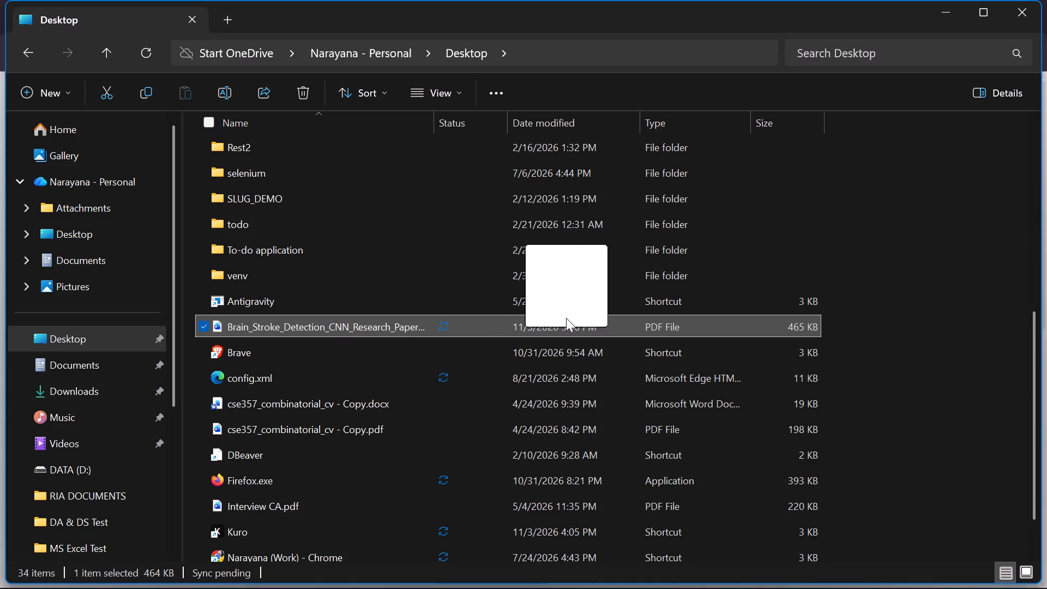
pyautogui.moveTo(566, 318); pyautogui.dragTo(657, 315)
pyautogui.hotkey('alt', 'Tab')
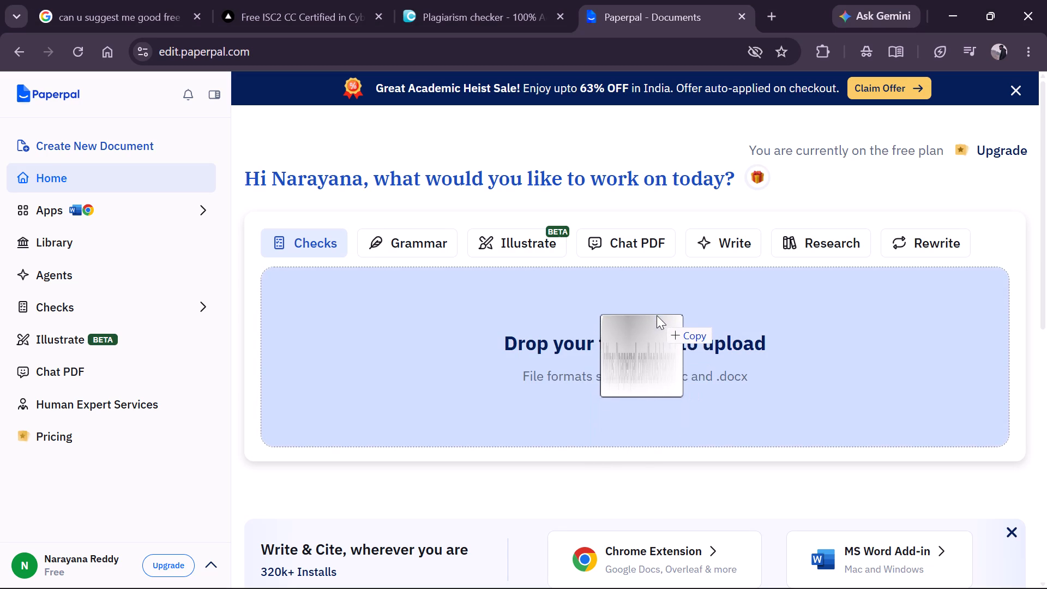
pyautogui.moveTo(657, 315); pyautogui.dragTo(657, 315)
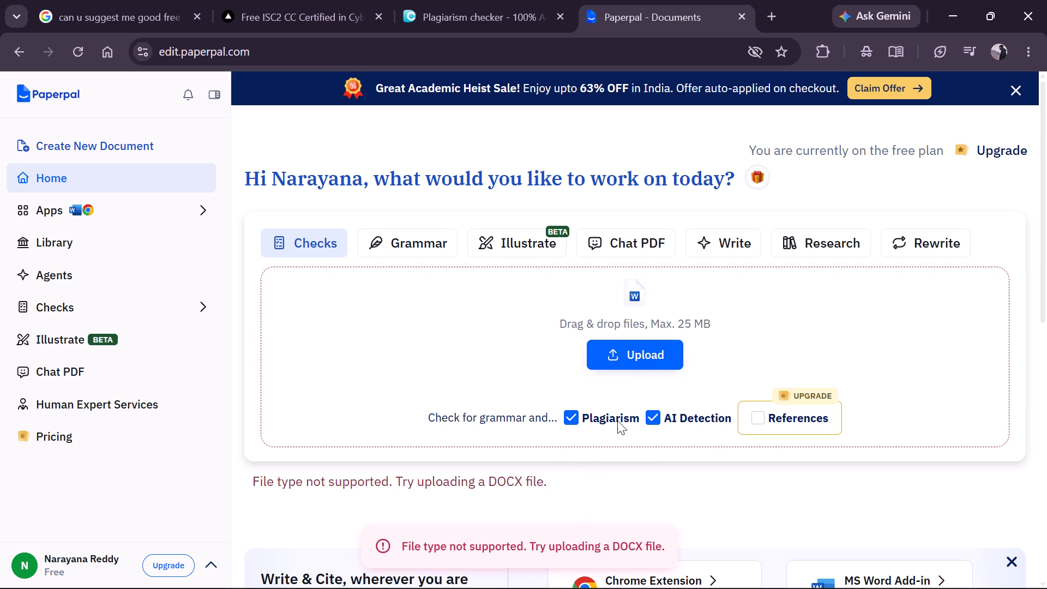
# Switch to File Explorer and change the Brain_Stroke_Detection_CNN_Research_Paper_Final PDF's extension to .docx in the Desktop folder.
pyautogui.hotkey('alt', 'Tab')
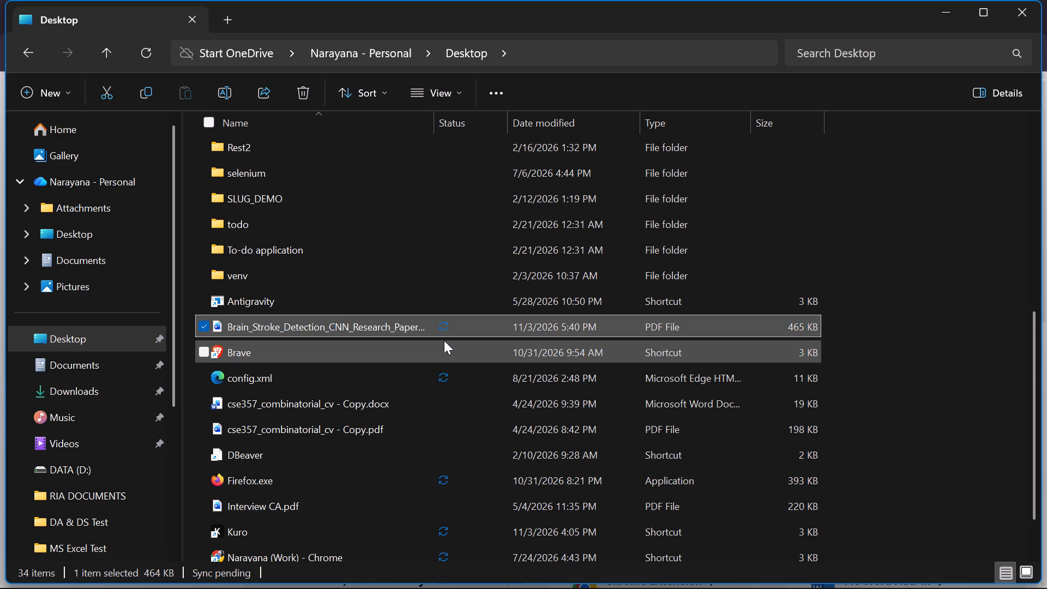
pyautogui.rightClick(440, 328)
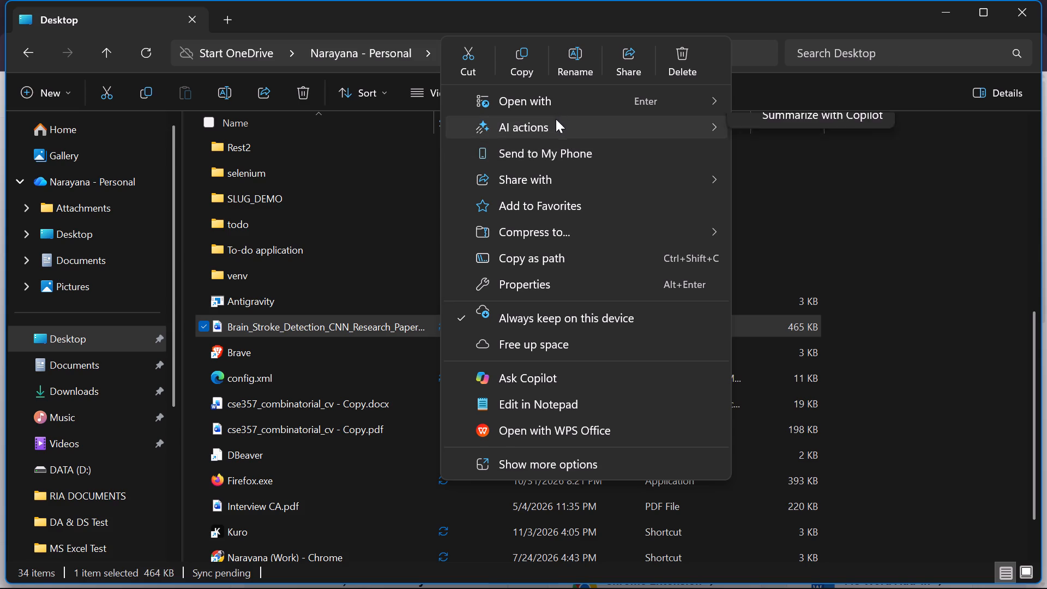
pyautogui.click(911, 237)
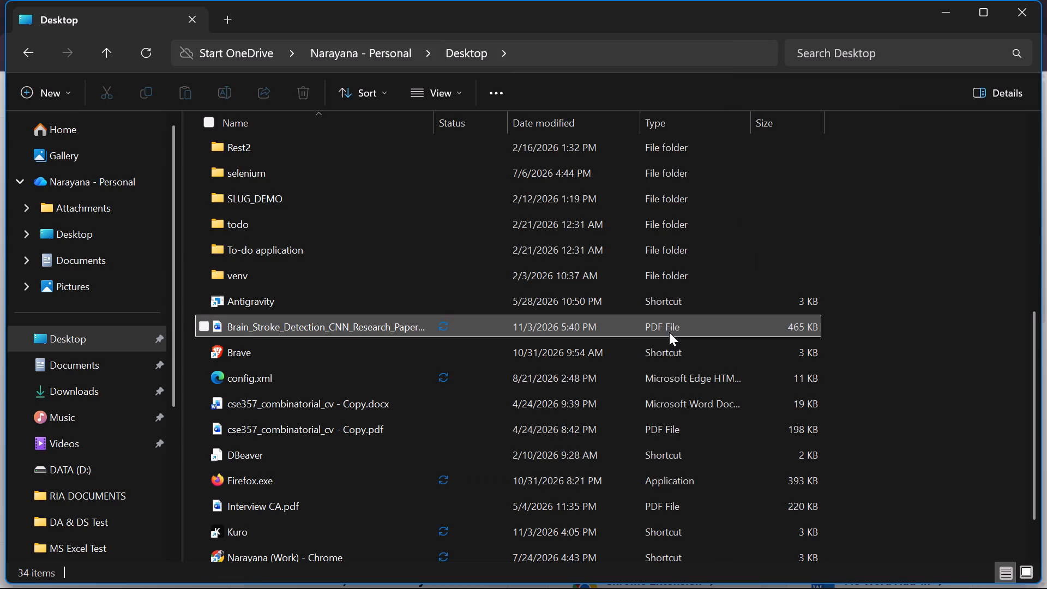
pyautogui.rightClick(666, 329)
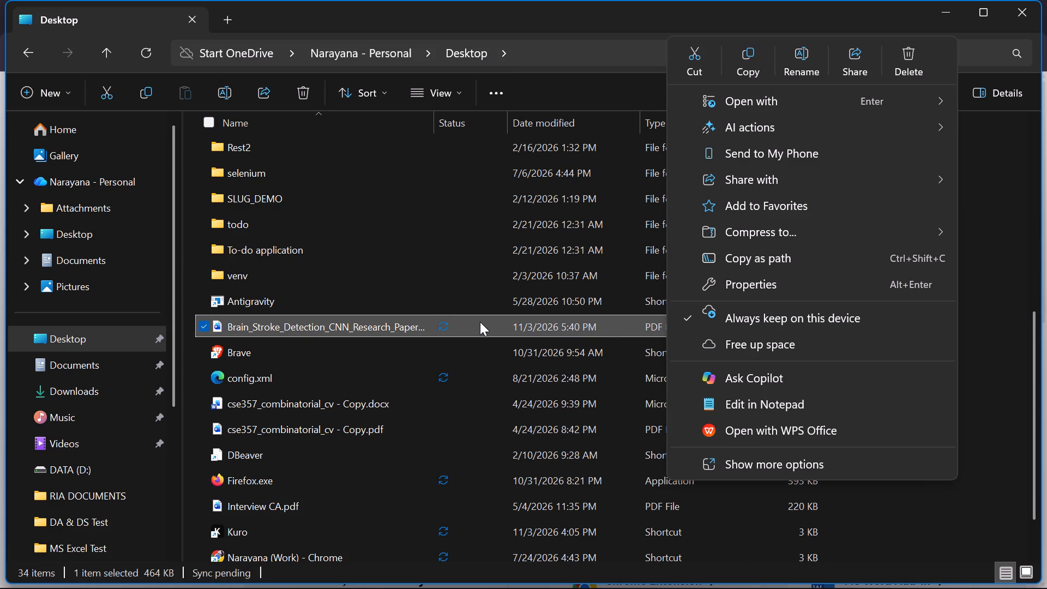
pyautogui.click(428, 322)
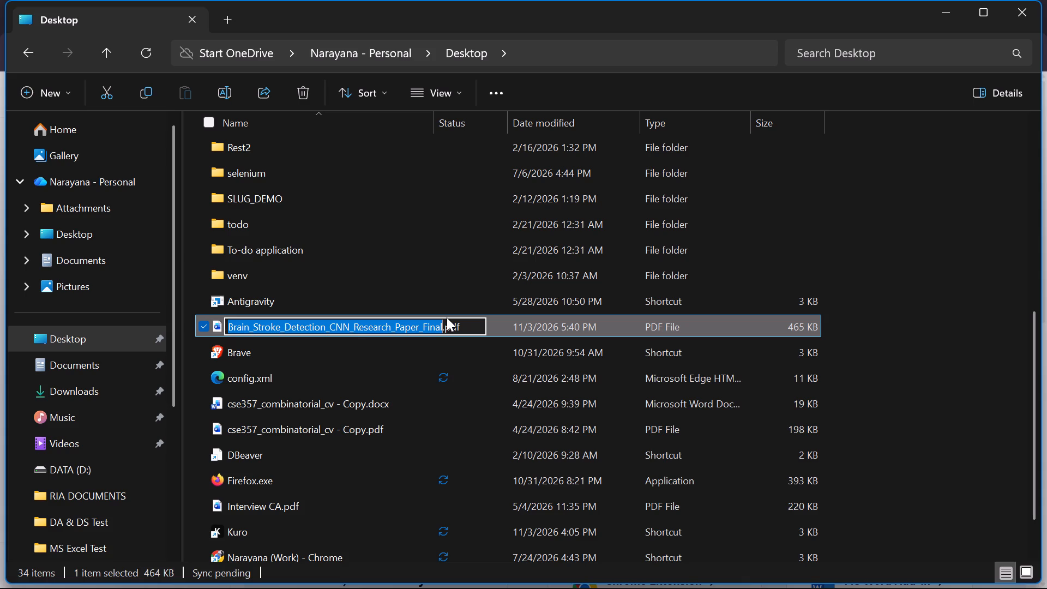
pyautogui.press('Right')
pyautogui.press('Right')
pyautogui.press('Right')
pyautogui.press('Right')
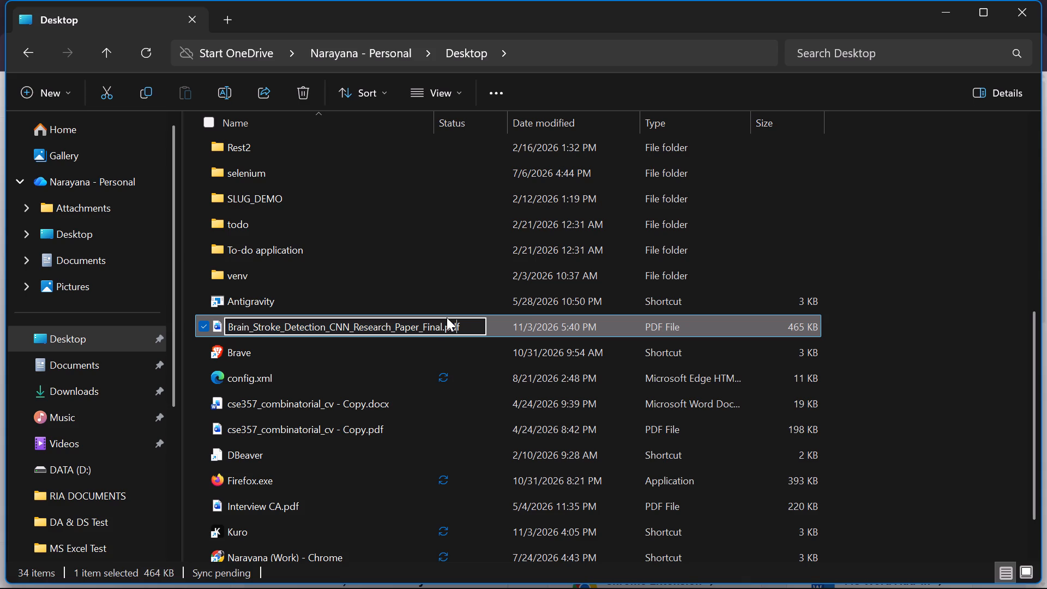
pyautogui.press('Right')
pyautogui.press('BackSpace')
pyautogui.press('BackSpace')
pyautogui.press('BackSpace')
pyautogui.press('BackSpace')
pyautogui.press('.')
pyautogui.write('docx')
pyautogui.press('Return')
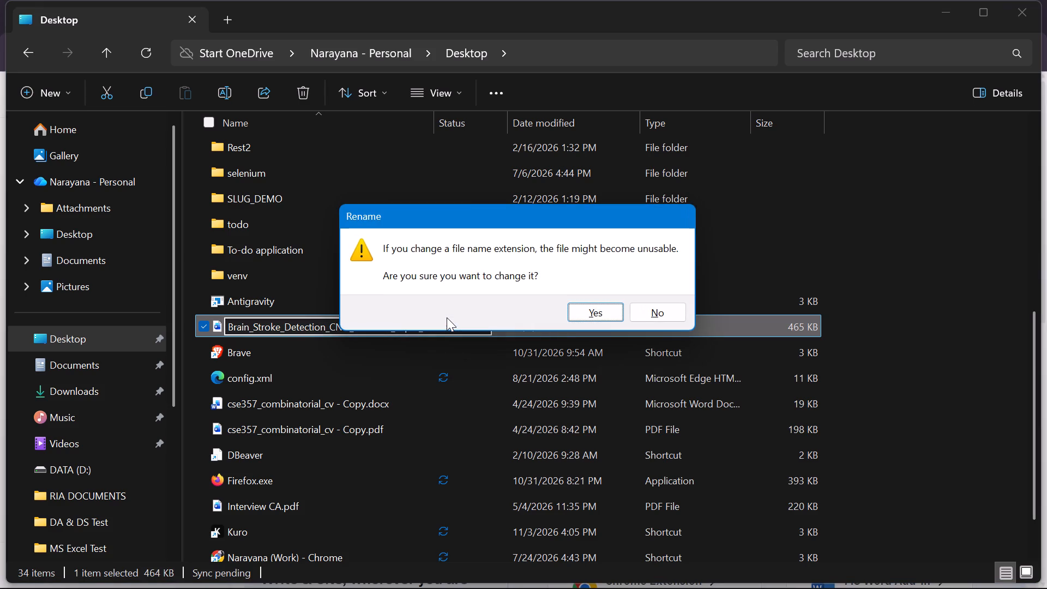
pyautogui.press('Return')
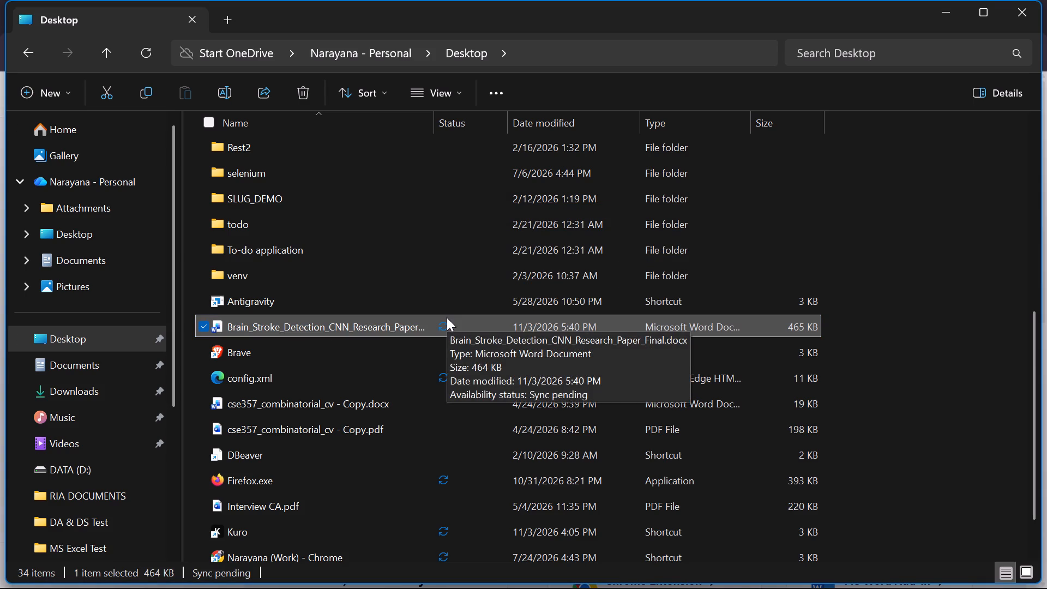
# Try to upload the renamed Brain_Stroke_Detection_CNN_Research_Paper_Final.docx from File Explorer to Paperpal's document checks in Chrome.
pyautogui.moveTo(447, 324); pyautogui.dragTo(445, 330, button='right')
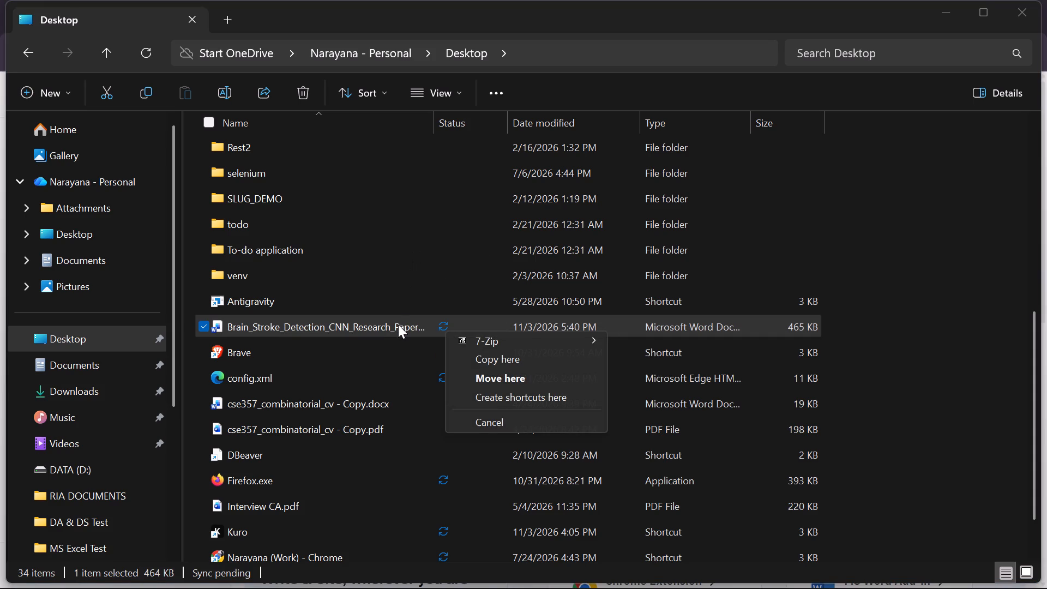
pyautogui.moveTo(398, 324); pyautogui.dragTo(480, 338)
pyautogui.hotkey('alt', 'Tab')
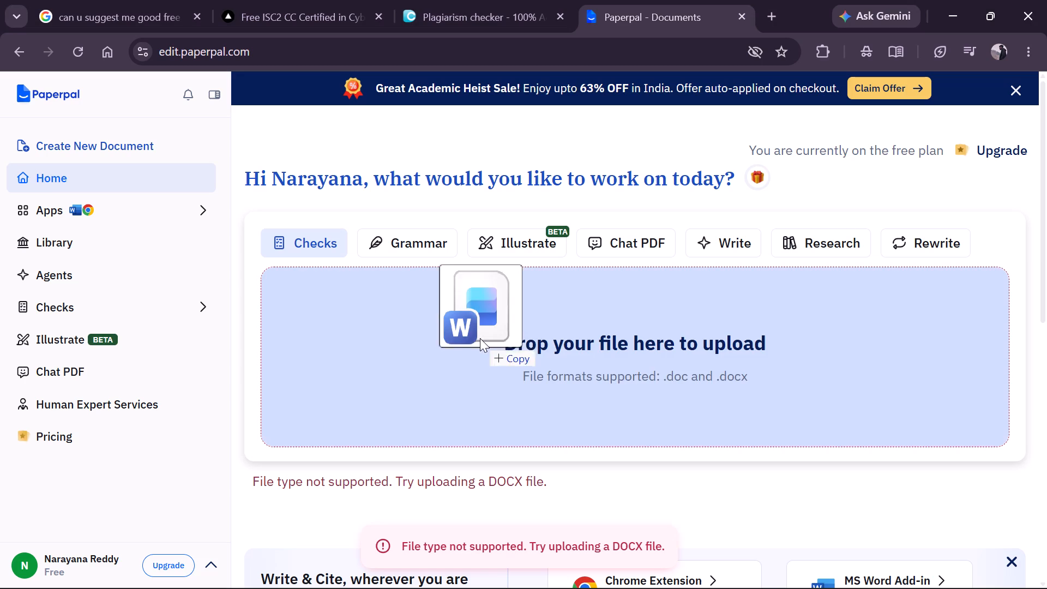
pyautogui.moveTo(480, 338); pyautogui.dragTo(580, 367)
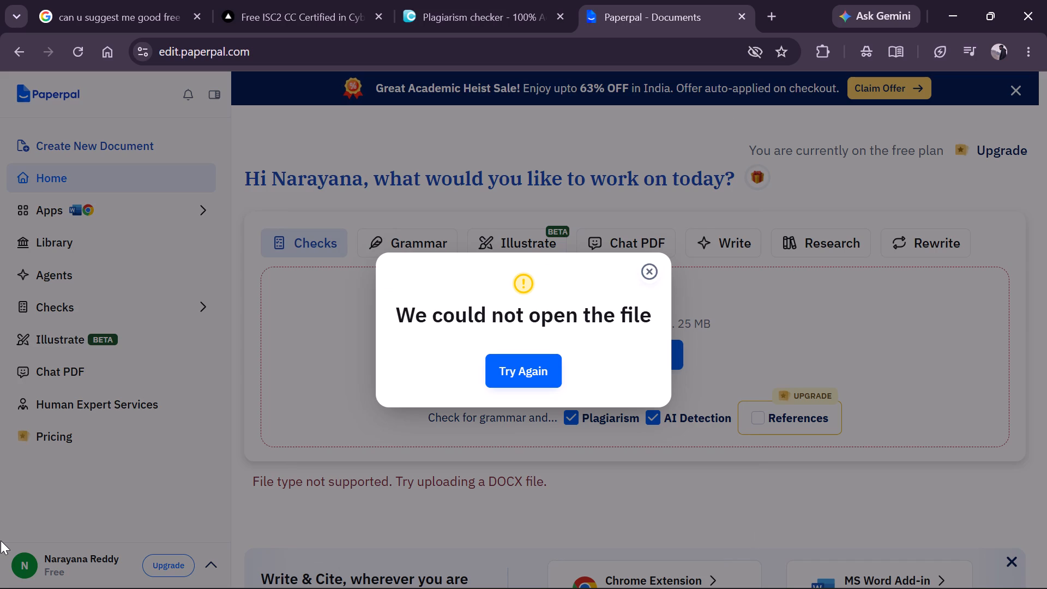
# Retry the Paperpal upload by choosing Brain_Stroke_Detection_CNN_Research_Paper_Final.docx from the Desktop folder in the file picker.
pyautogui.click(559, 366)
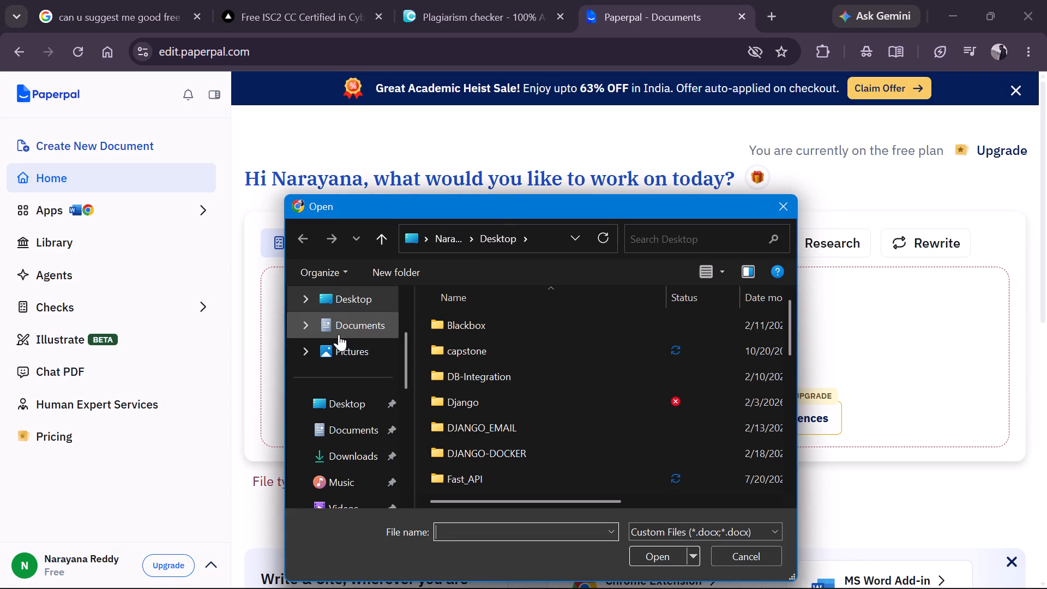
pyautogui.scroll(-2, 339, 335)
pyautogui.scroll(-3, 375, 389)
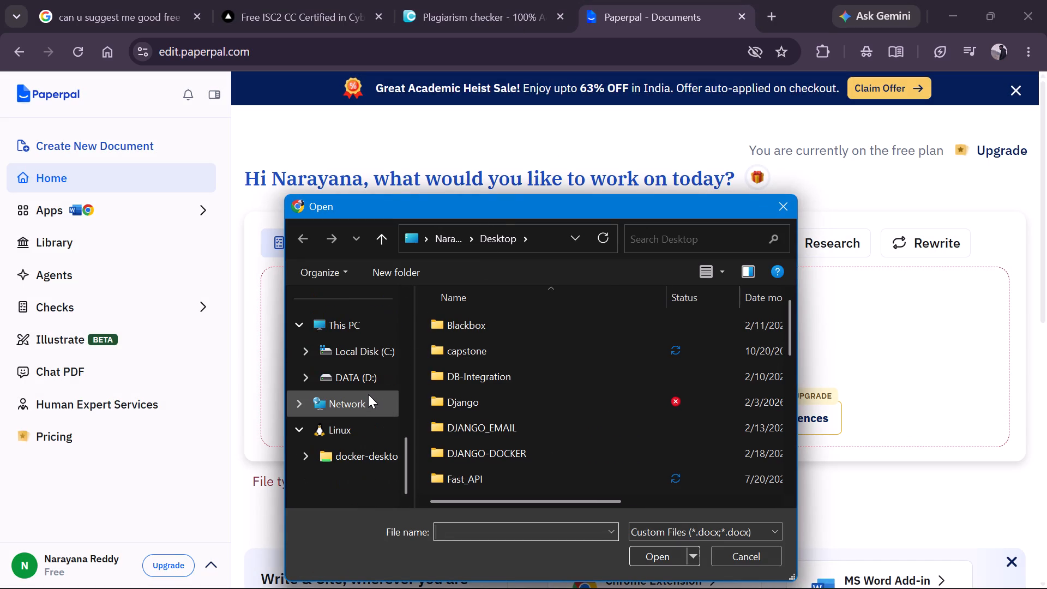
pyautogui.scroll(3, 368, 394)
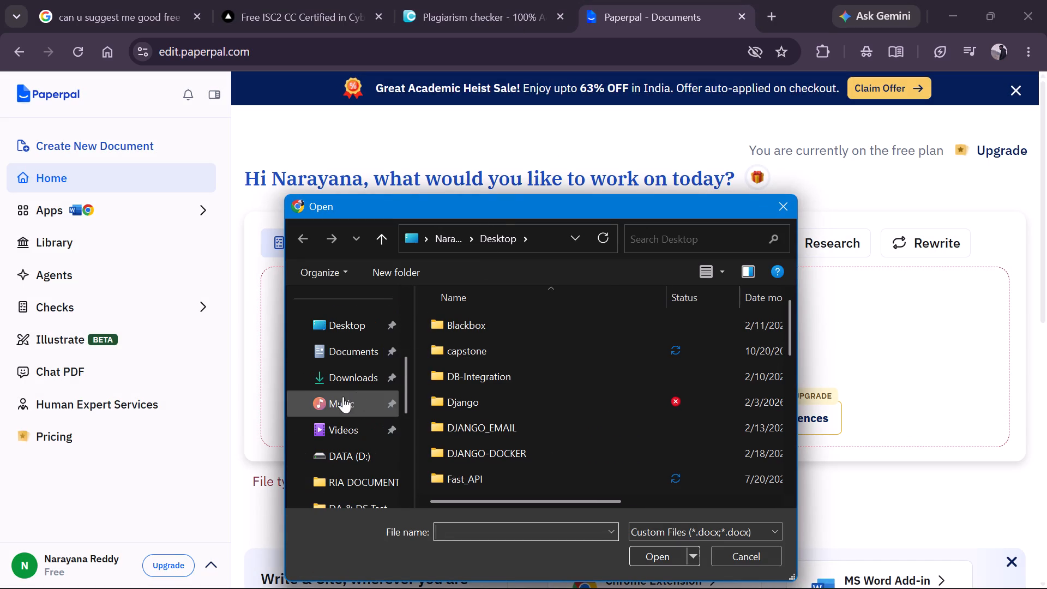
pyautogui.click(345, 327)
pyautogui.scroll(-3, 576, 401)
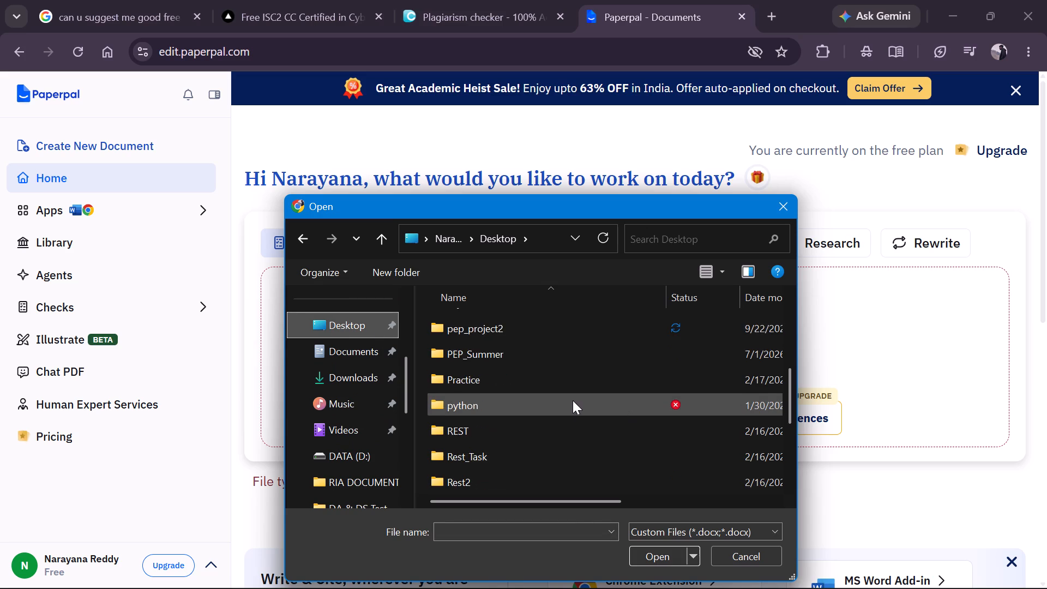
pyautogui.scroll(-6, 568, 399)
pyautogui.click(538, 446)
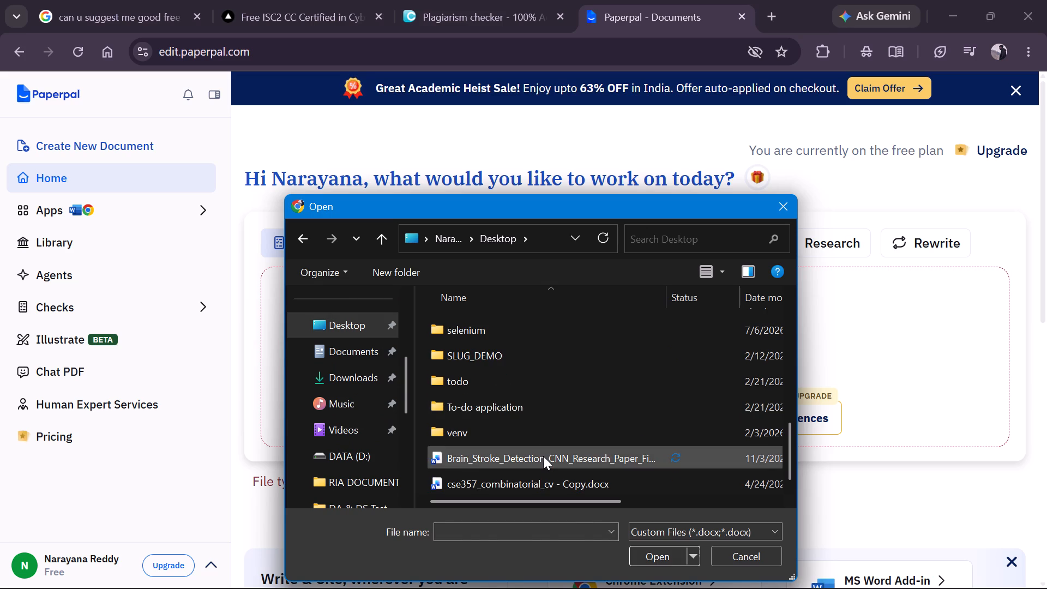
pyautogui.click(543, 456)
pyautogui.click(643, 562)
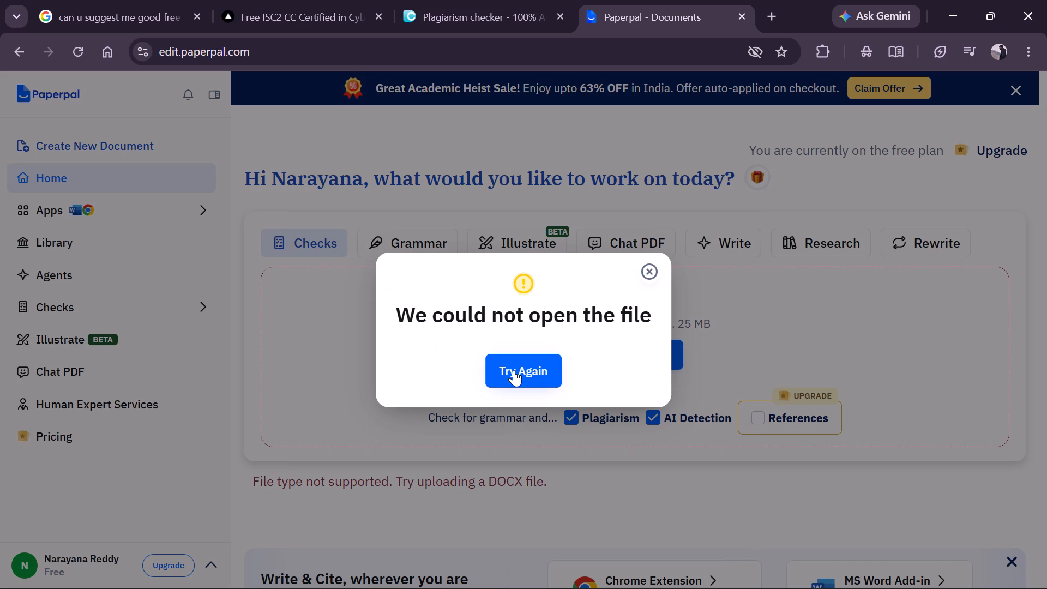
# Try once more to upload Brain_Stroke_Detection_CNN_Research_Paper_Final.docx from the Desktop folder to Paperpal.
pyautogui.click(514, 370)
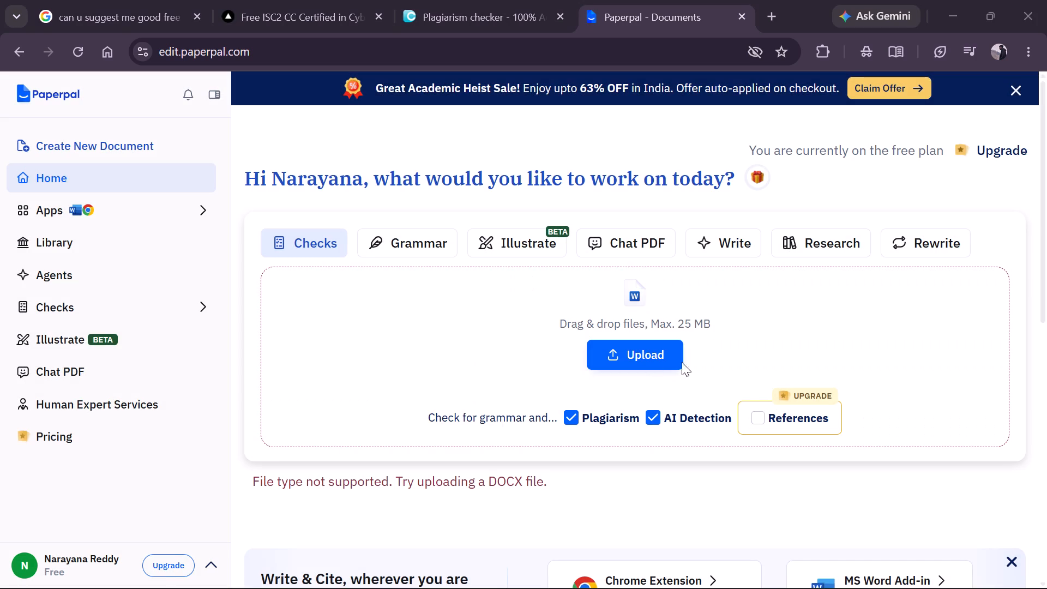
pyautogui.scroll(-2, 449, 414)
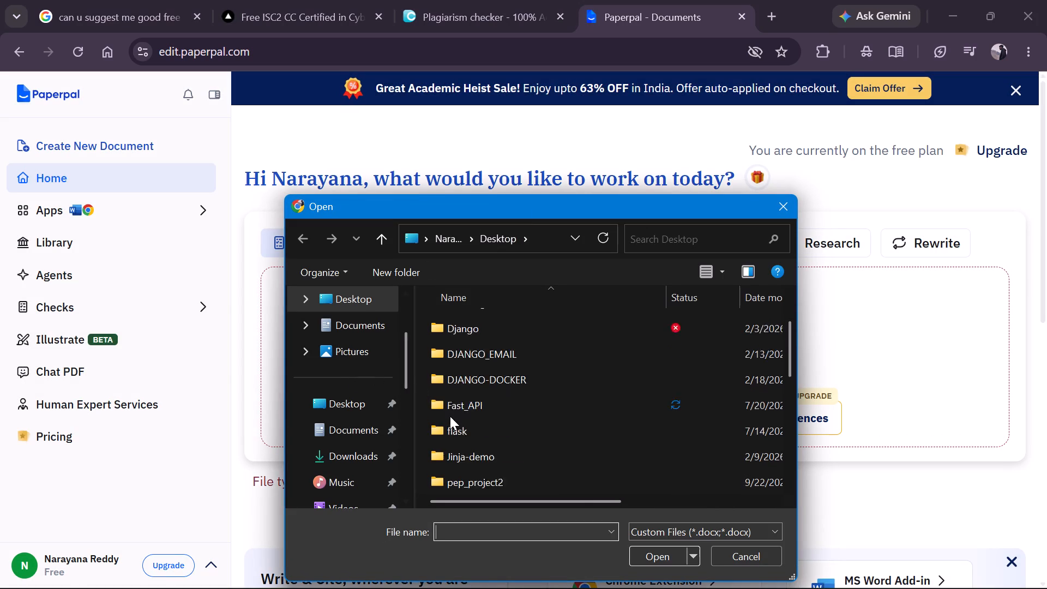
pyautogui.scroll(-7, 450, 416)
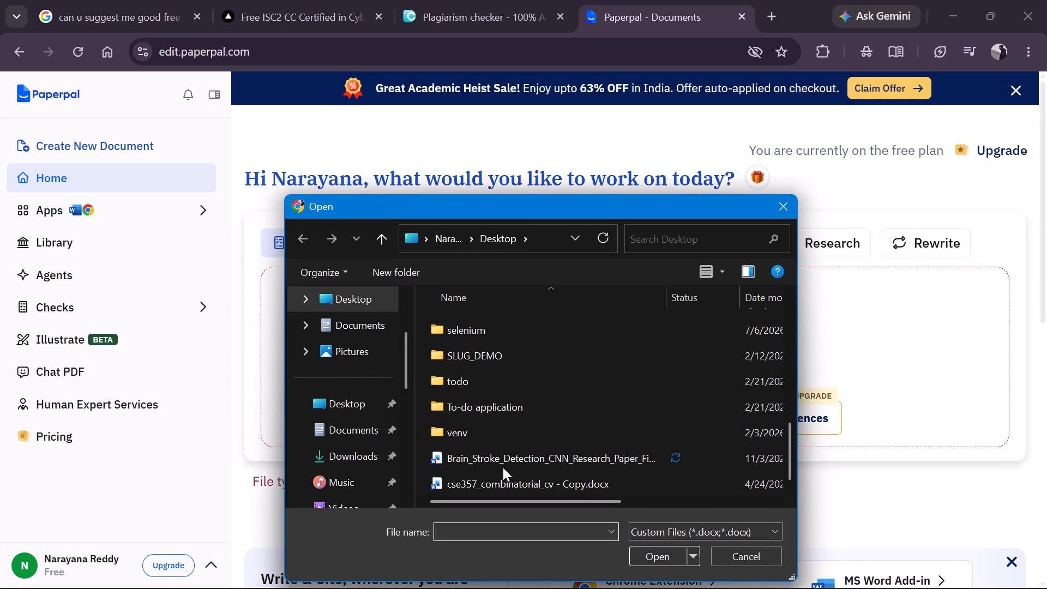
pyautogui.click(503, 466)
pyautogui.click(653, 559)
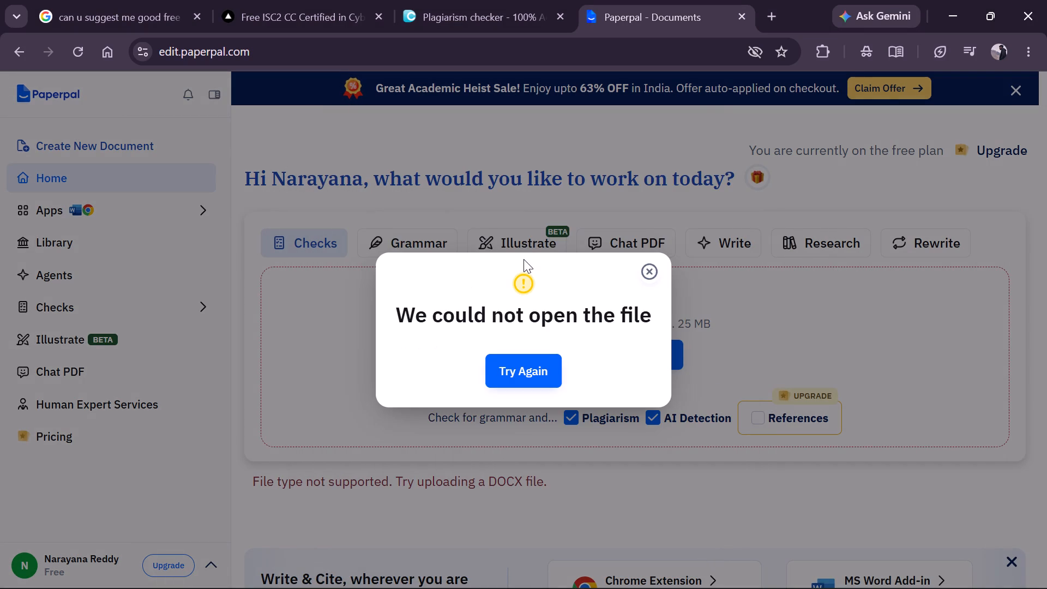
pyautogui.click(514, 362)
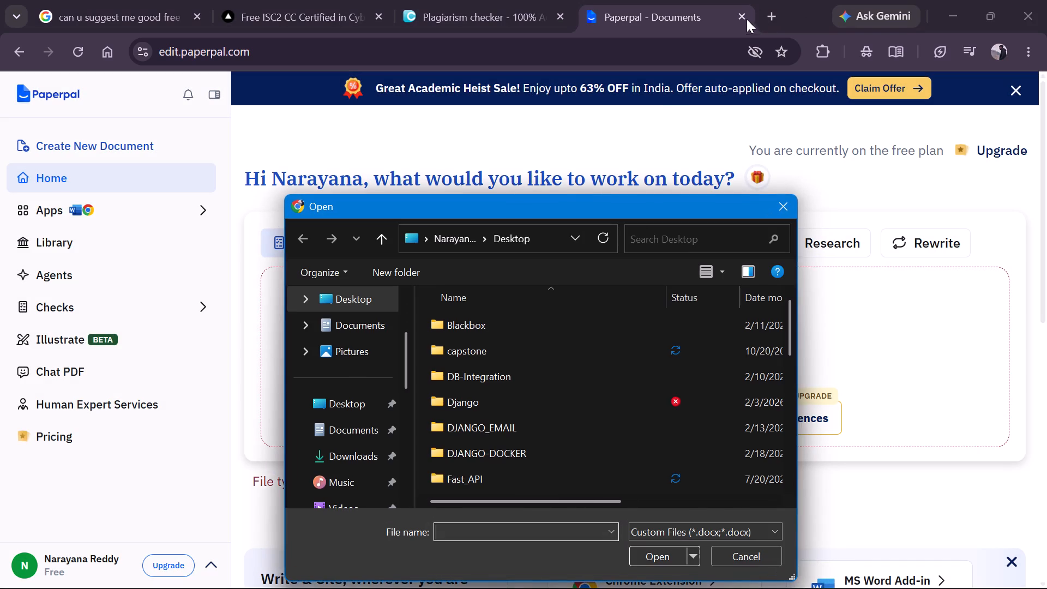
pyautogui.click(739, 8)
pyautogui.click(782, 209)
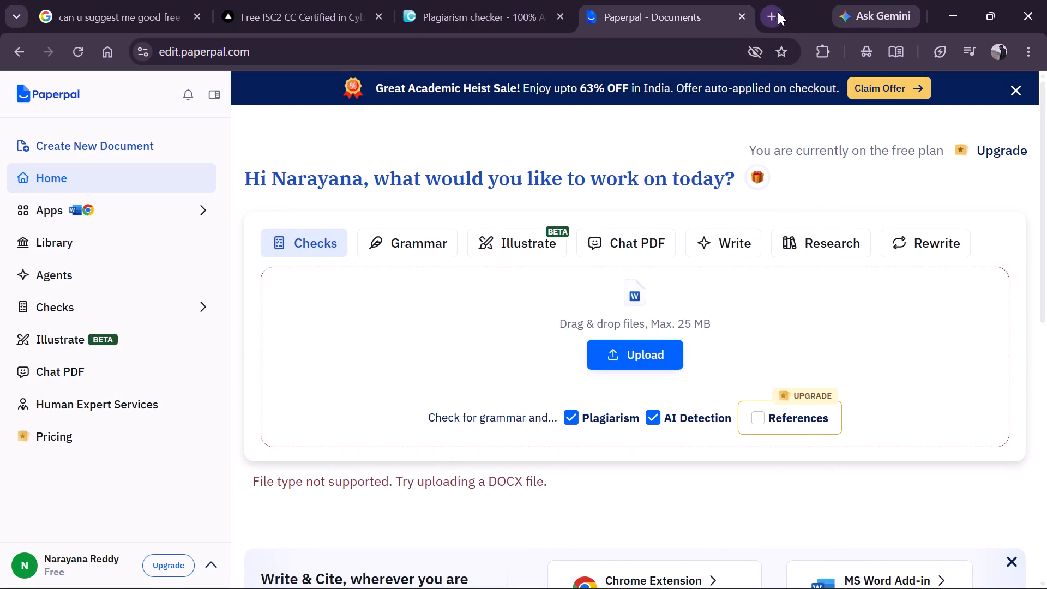
# Open a new browser tab.
pyautogui.click(778, 11)
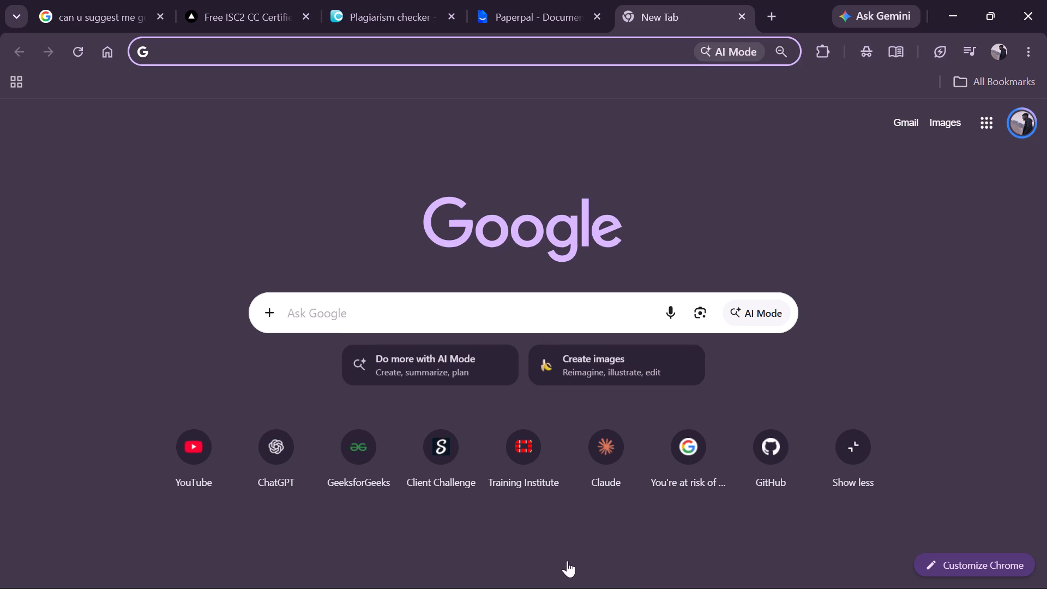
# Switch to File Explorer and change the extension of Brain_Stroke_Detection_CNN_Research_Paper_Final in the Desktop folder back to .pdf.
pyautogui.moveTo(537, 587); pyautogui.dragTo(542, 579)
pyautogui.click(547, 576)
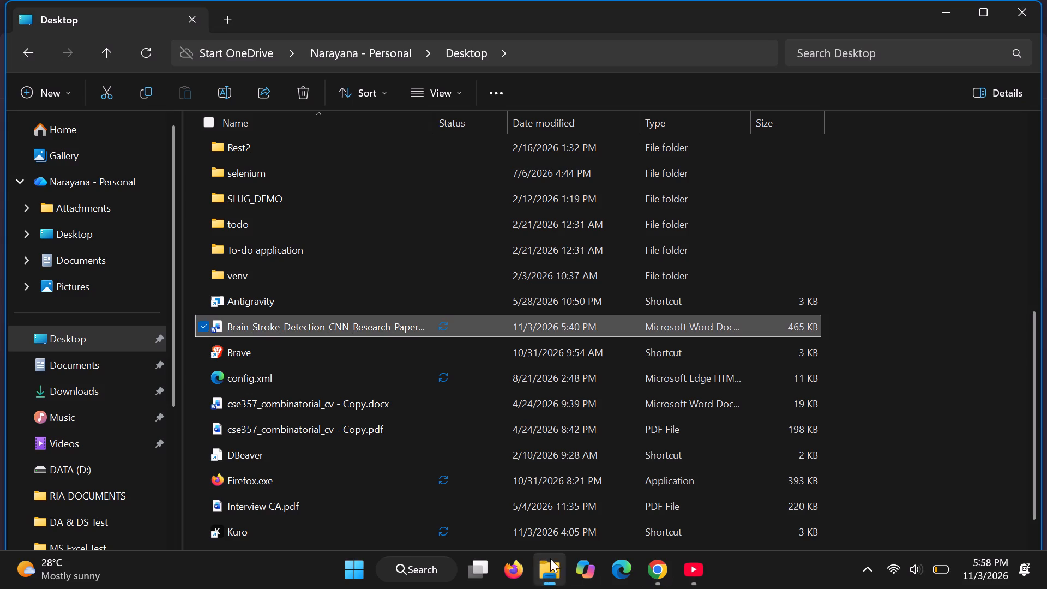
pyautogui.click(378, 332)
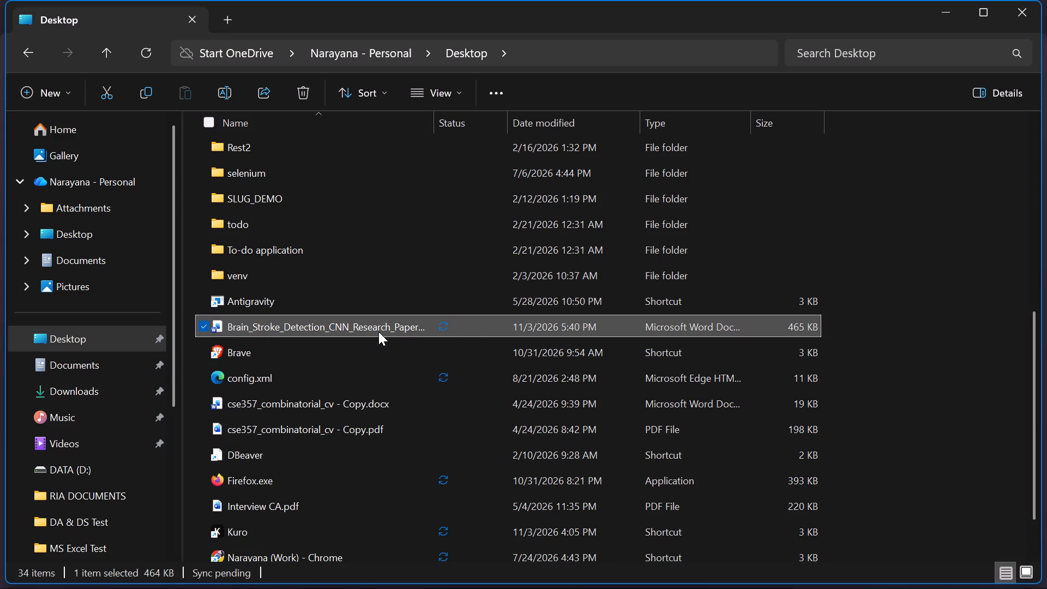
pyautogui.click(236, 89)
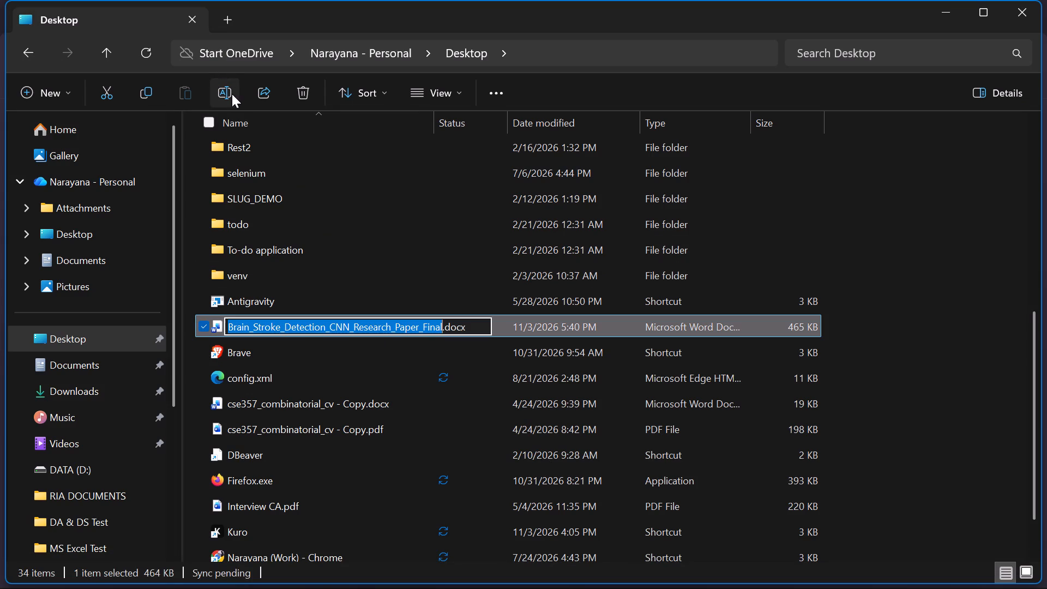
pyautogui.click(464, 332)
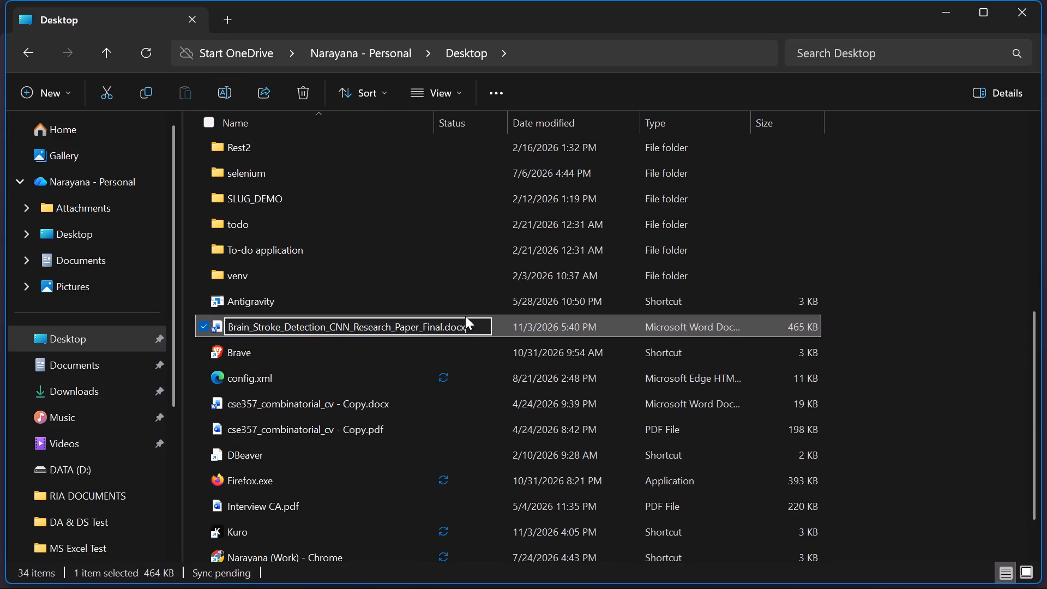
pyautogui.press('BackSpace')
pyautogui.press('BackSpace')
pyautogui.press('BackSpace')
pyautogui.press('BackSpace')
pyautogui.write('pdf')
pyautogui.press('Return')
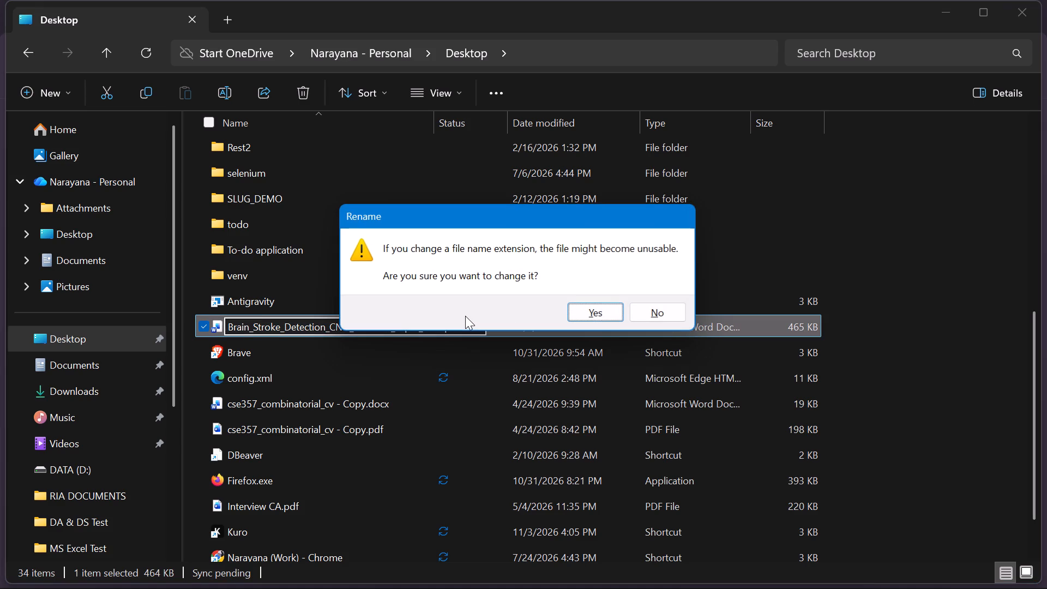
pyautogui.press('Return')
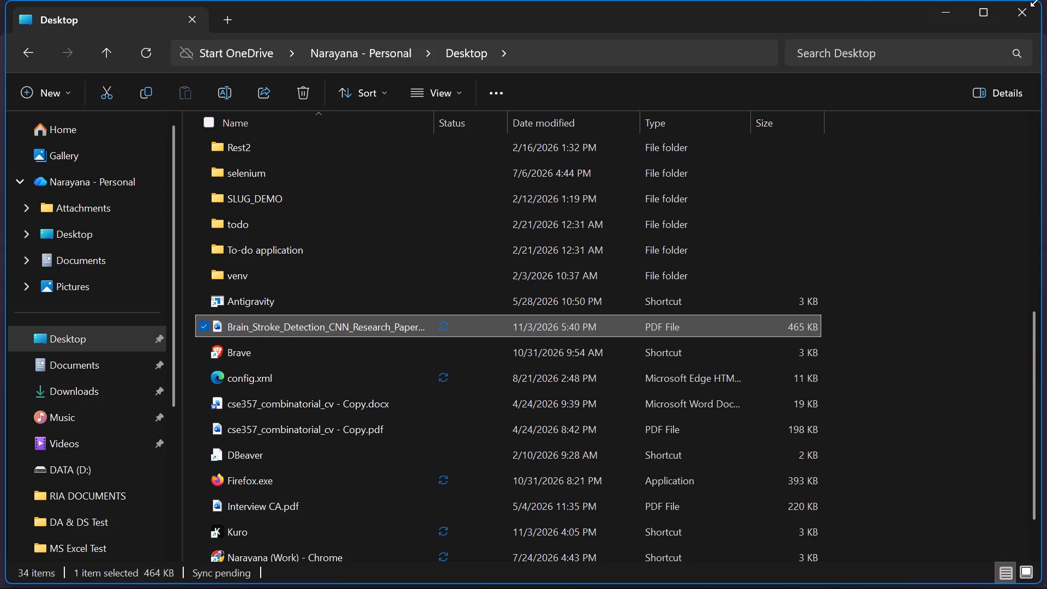
# Switch back to Chrome, search Google for "pdf to doc" and open iLovePDF's Convert PDF to Word online for free result.
pyautogui.moveTo(1040, 3); pyautogui.dragTo(1038, 10)
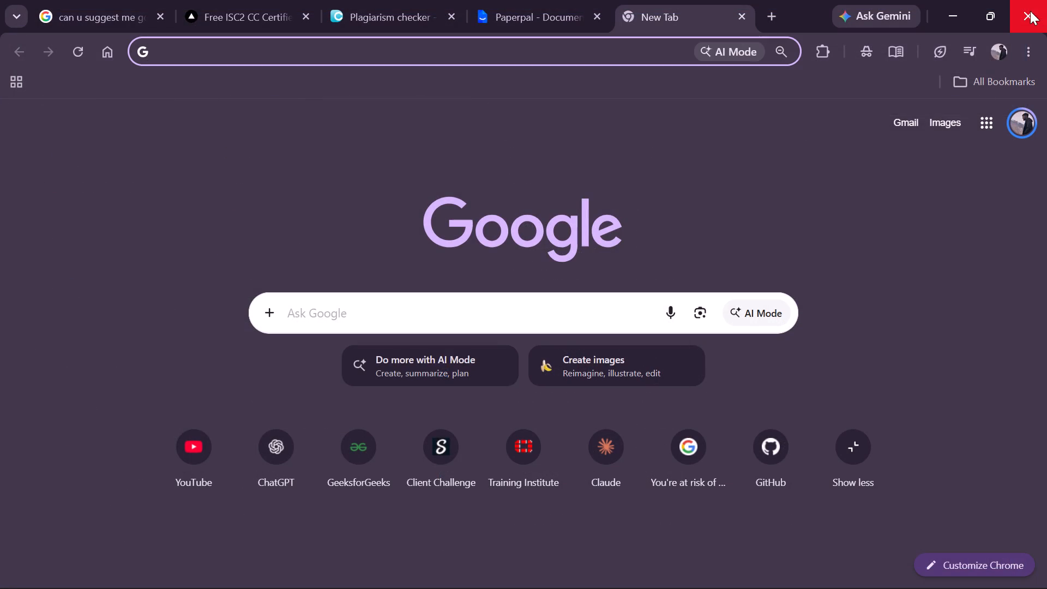
pyautogui.click(555, 46)
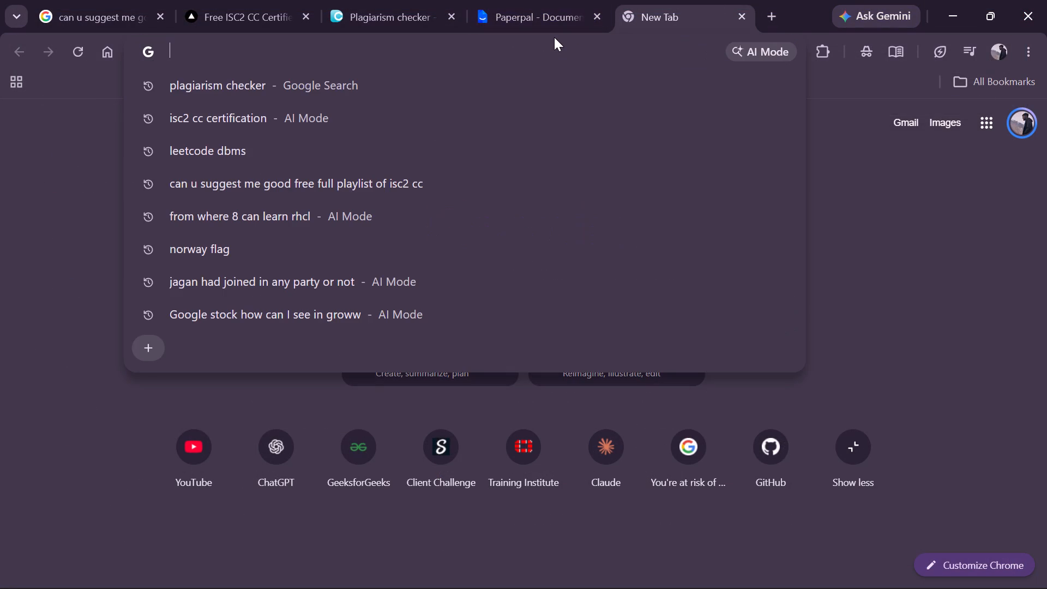
pyautogui.press('o')
pyautogui.press('BackSpace')
pyautogui.write('pdf to')
pyautogui.press('space')
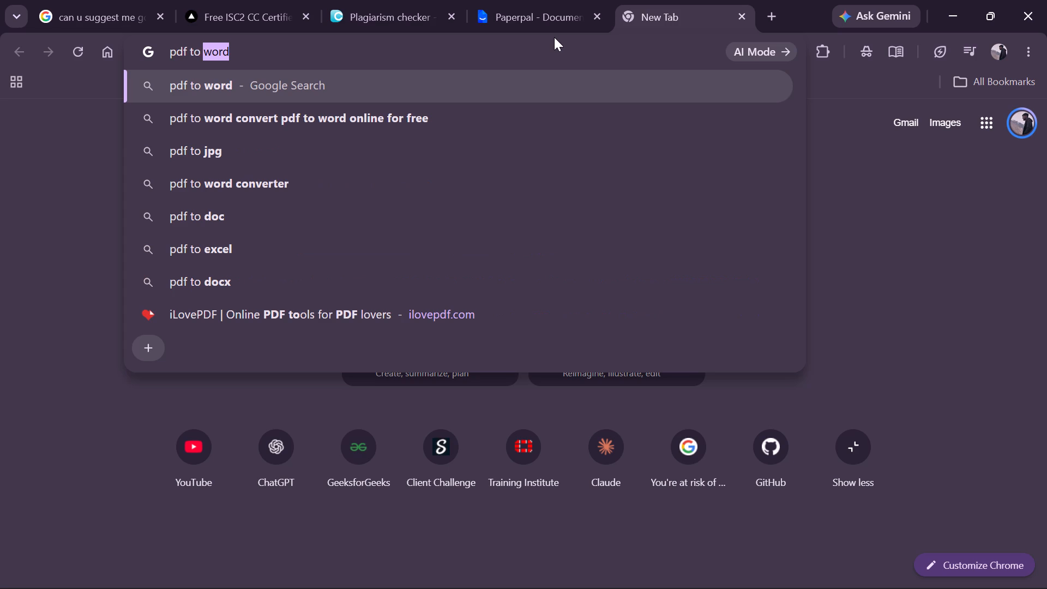
pyautogui.press('Down')
pyautogui.press('Down')
pyautogui.press('Down')
pyautogui.press('Down')
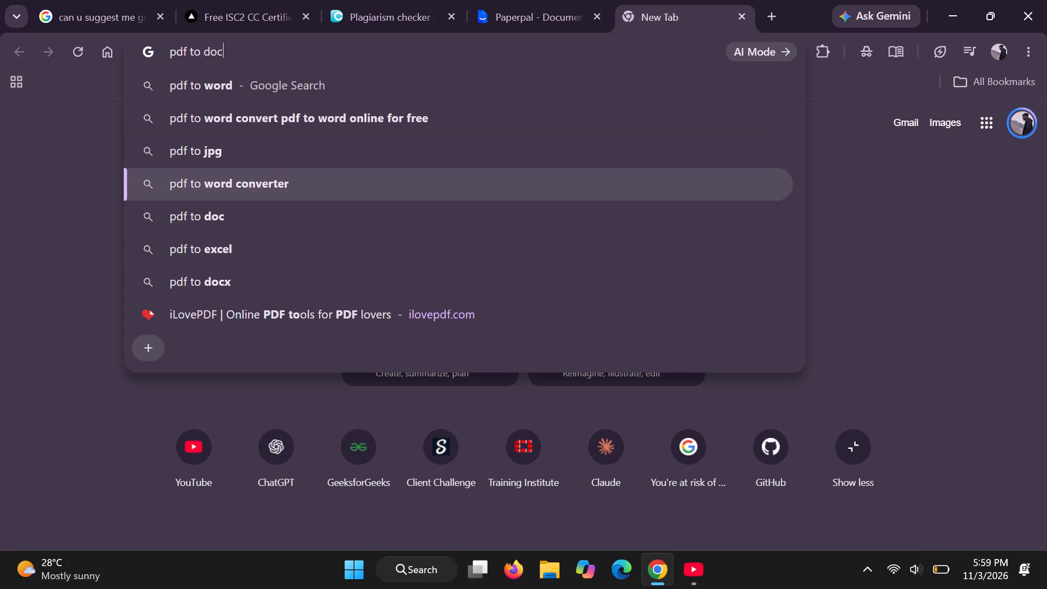
pyautogui.press('Return')
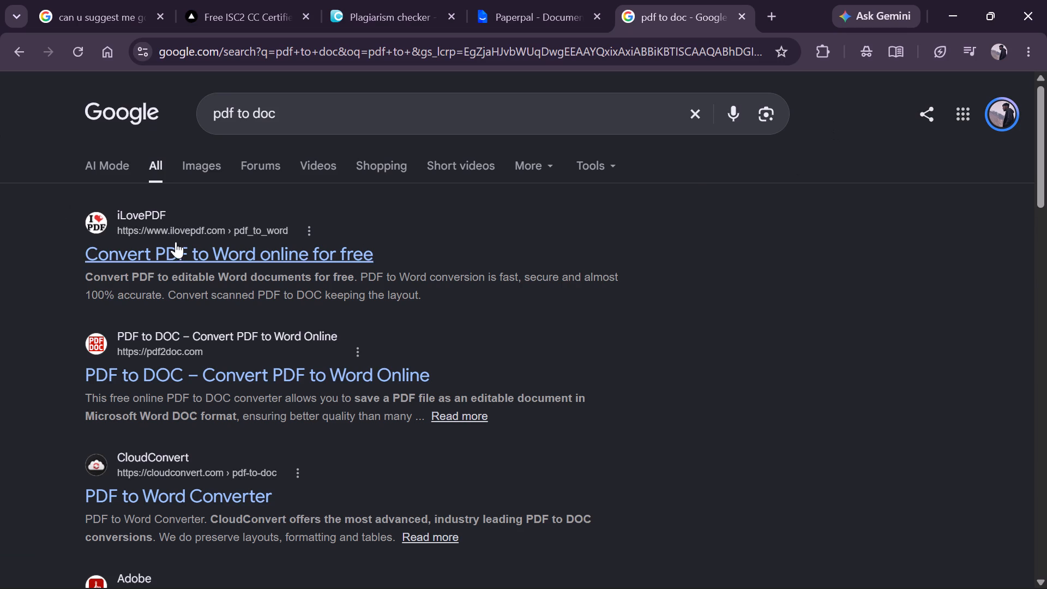
pyautogui.click(310, 254)
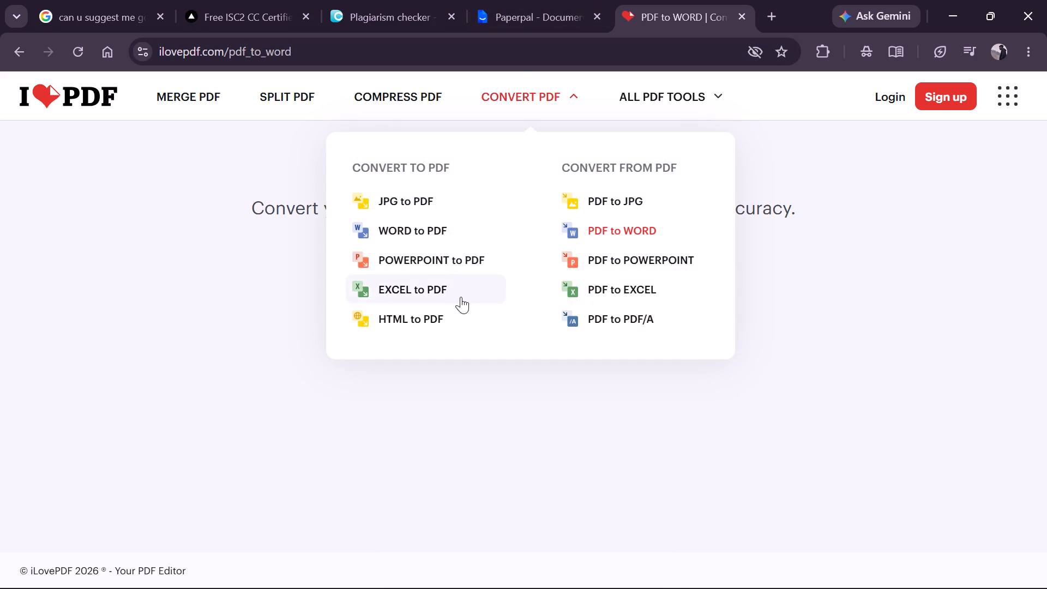
# Upload the Brain_Stroke_Detection_CNN_Research_Paper PDF from the Desktop folder to the PDF to Word converter.
pyautogui.click(556, 297)
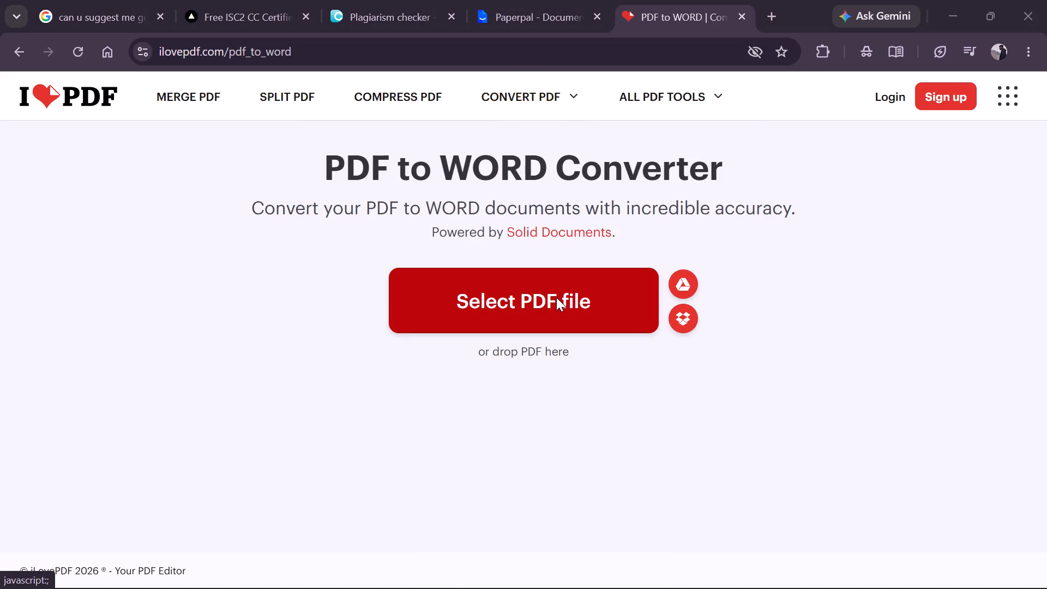
pyautogui.scroll(-1, 540, 328)
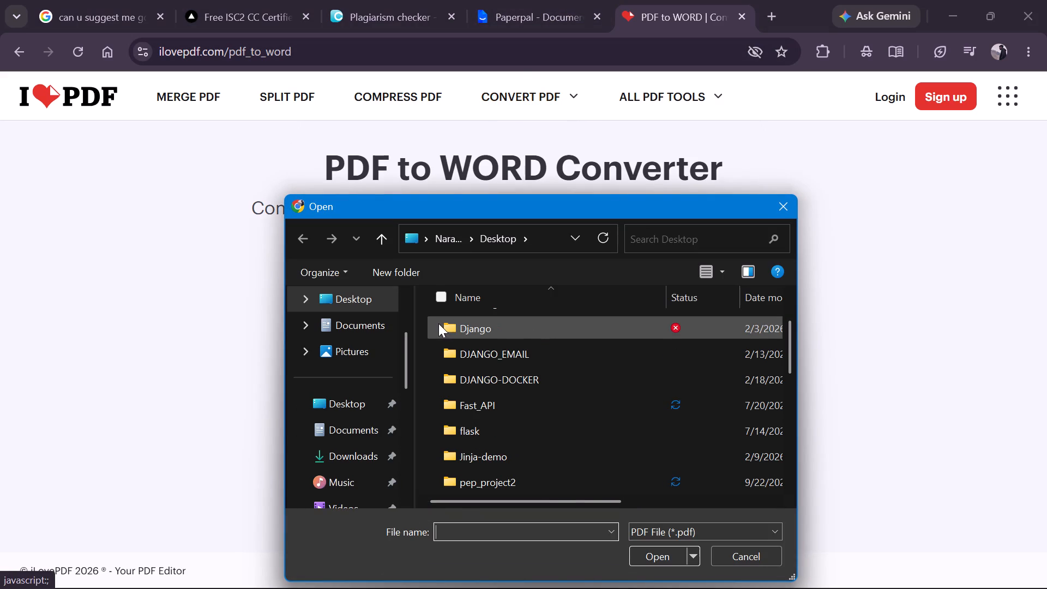
pyautogui.scroll(-9, 576, 341)
pyautogui.click(520, 428)
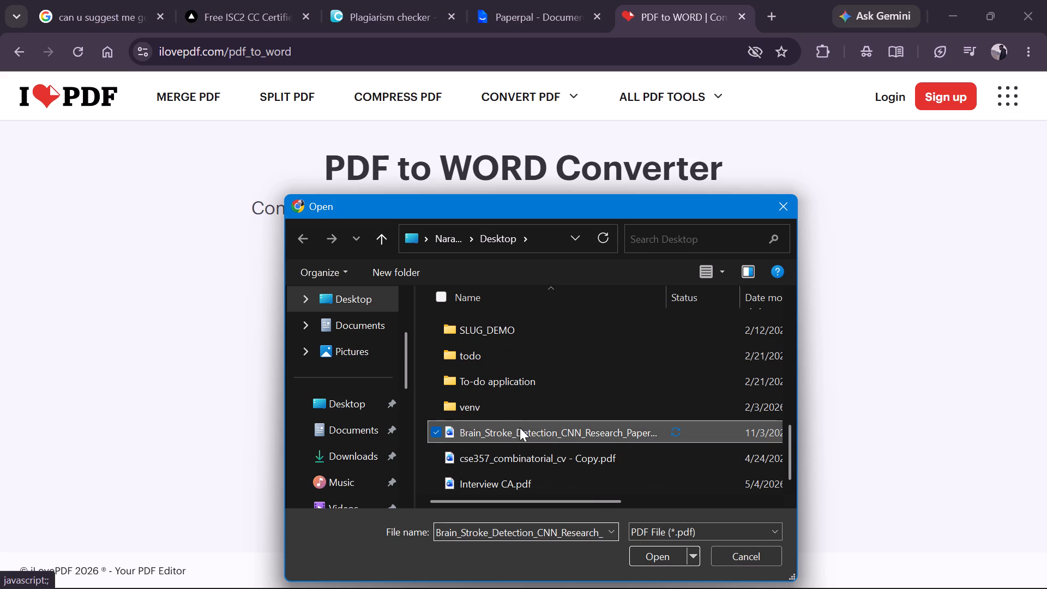
pyautogui.click(664, 556)
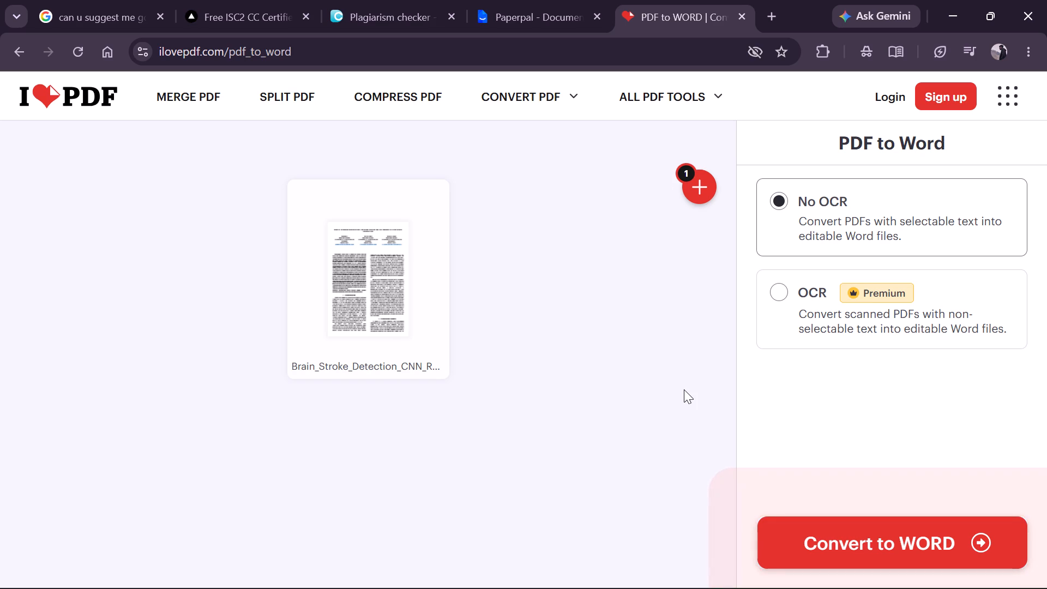
# Convert the uploaded research paper to Word with the No OCR option.
pyautogui.press('Return')
pyautogui.press('Tab')
pyautogui.press('Tab')
pyautogui.press('Tab')
pyautogui.press('Tab')
pyautogui.press('Tab')
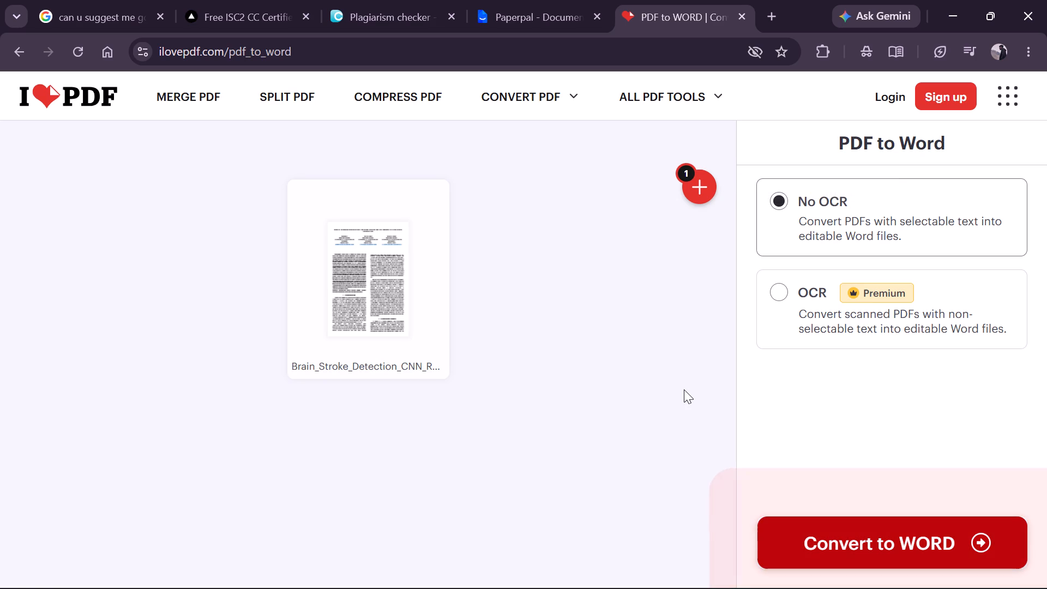
pyautogui.press('Return')
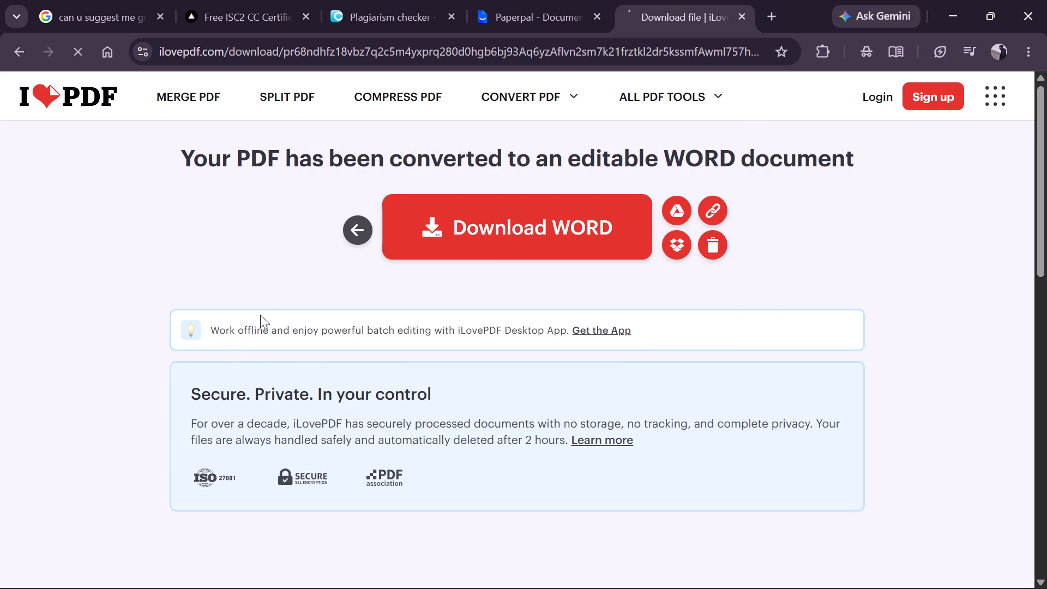
pyautogui.click(533, 220)
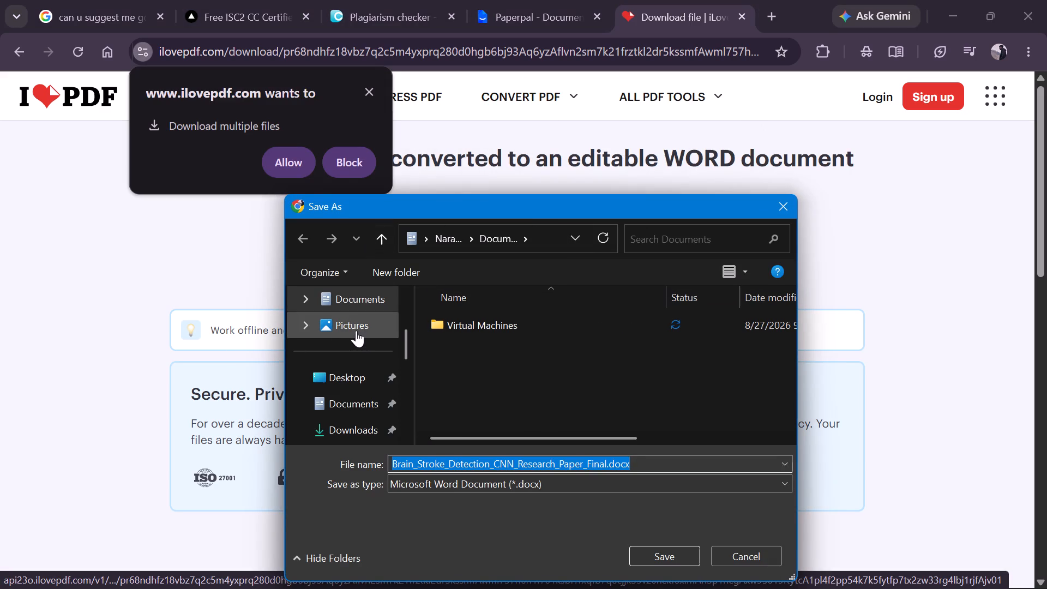
pyautogui.scroll(1, 354, 330)
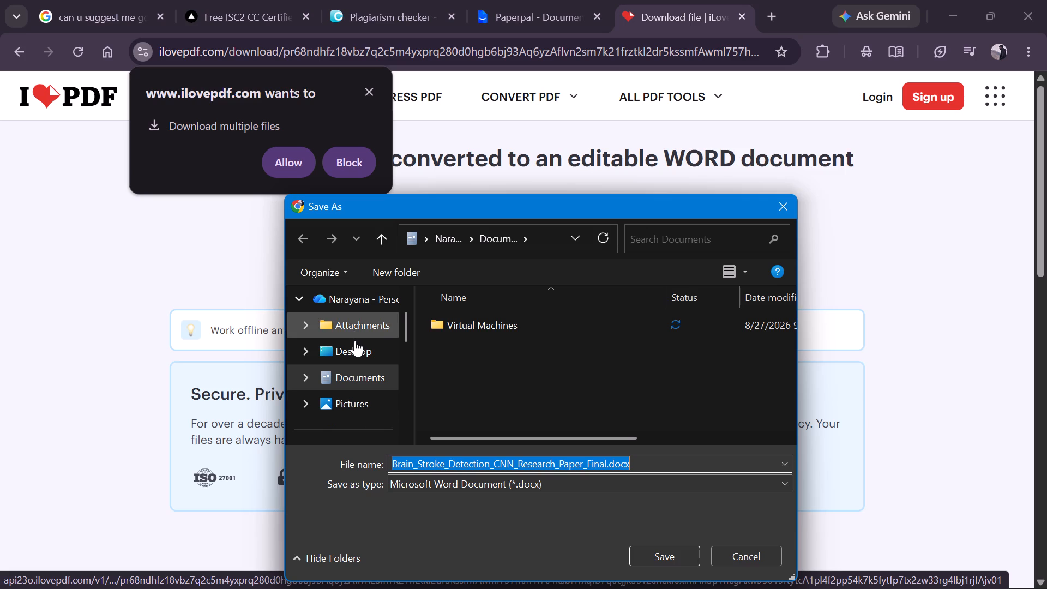
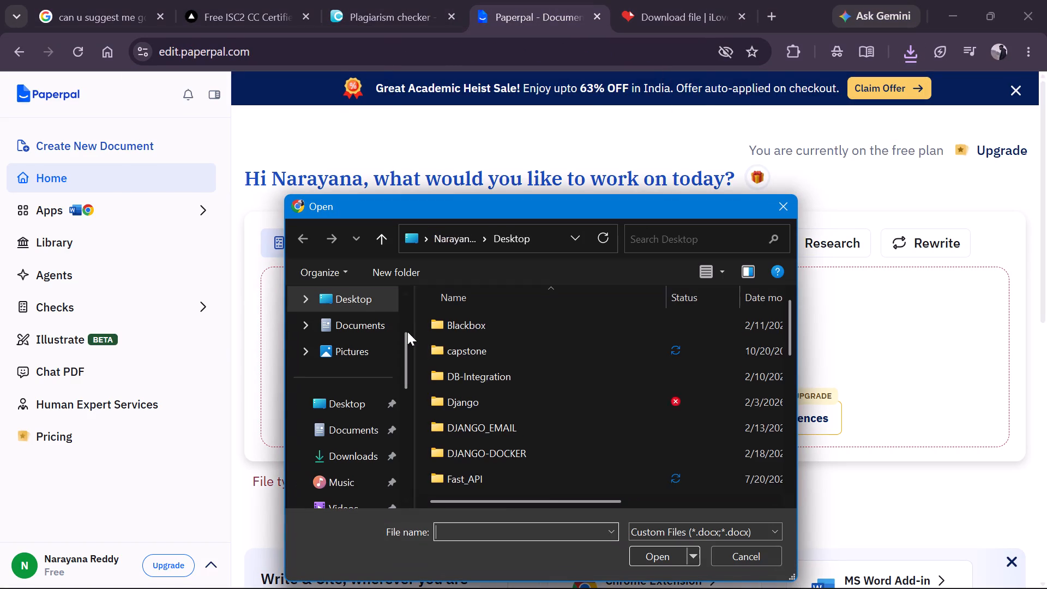
pyautogui.scroll(-8, 461, 351)
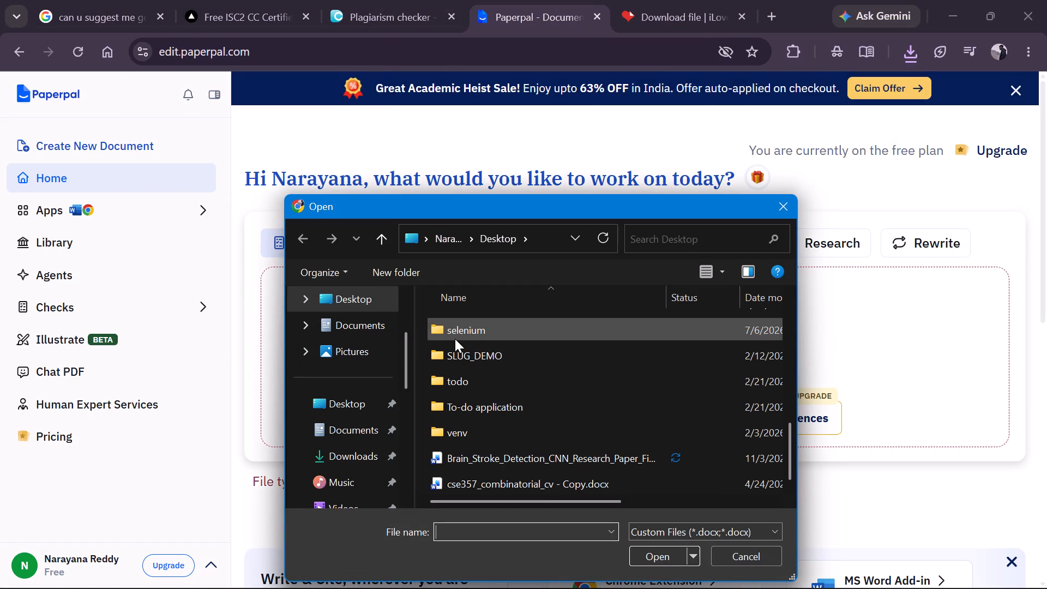
pyautogui.press('Left')
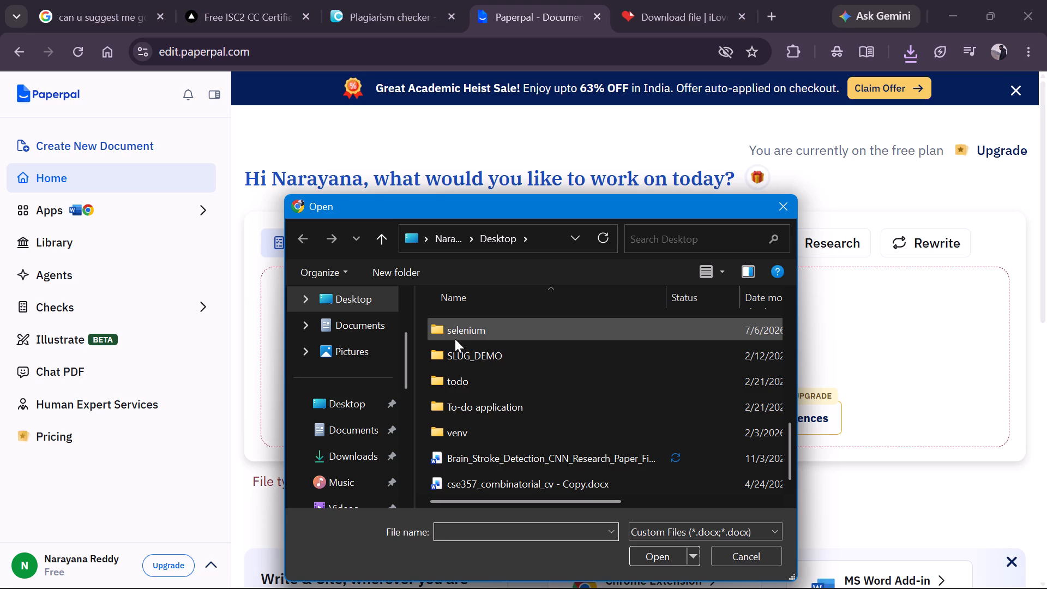
pyautogui.press('Down')
pyautogui.press('Down')
pyautogui.press('Down')
pyautogui.press('Down')
pyautogui.press('Tab')
pyautogui.press('Tab')
pyautogui.press('Tab')
pyautogui.press('Tab')
pyautogui.press('Tab')
pyautogui.press('Tab')
pyautogui.press('Tab')
pyautogui.press('Tab')
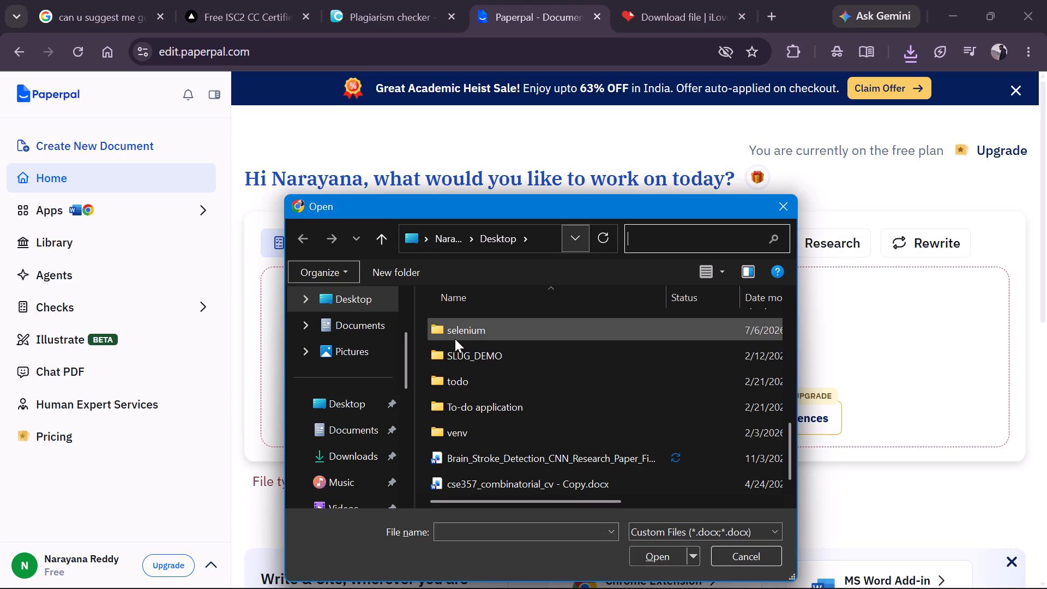
pyautogui.press('Tab')
pyautogui.press('Tab')
pyautogui.press('Down')
pyautogui.press('Down')
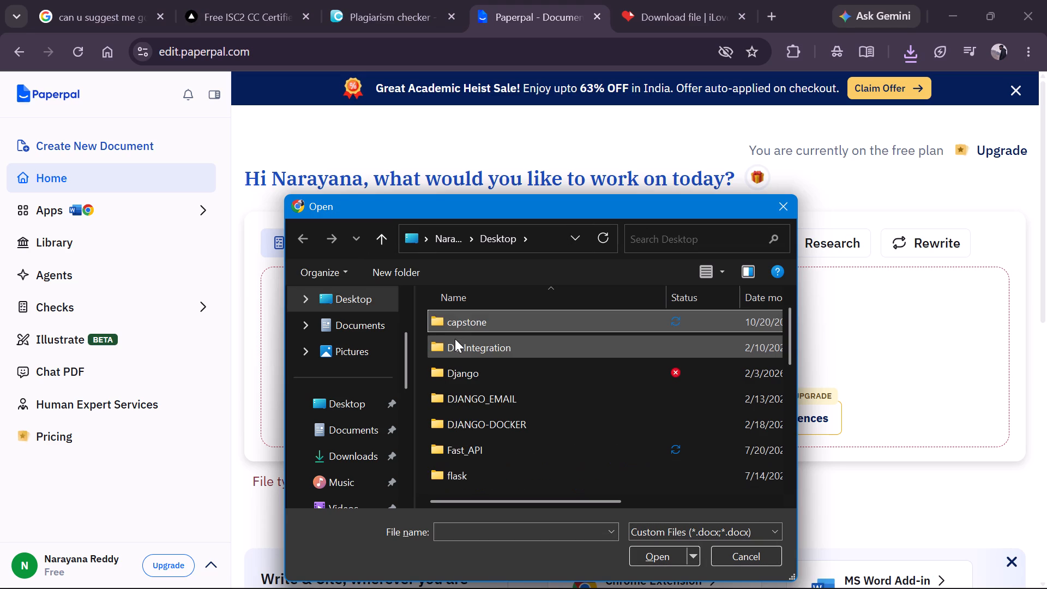
pyautogui.press('Down')
pyautogui.press('Down')
pyautogui.press('Down')
pyautogui.press('Down')
pyautogui.press('Down')
pyautogui.press('Down')
pyautogui.press('Down')
pyautogui.press('Down')
pyautogui.press('Down')
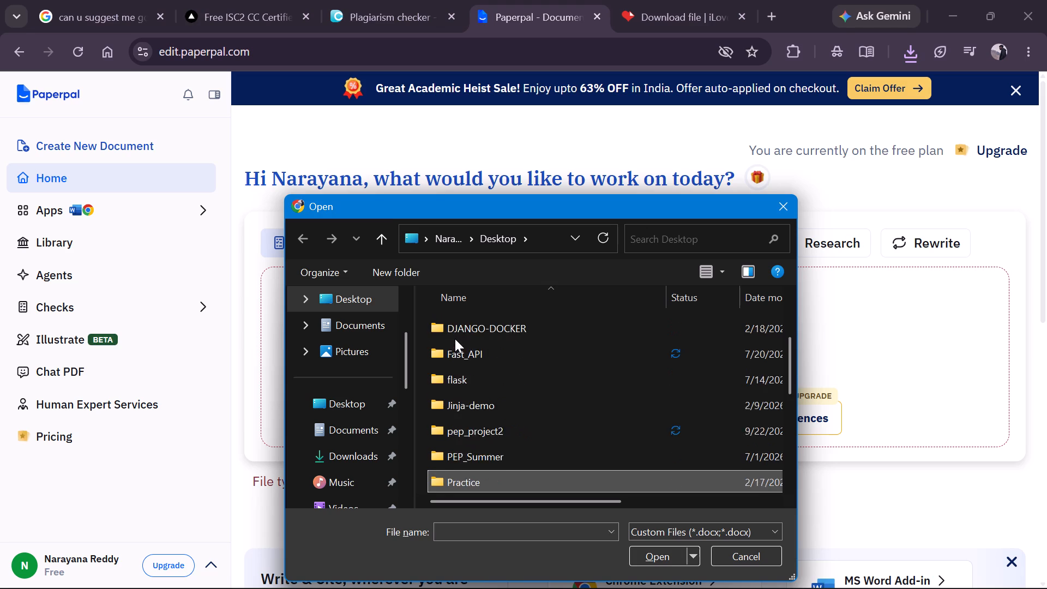
pyautogui.press('Down')
pyautogui.press('Down')
pyautogui.press('Down')
pyautogui.press('Down')
pyautogui.press('Down')
pyautogui.press('Down')
pyautogui.press('Down')
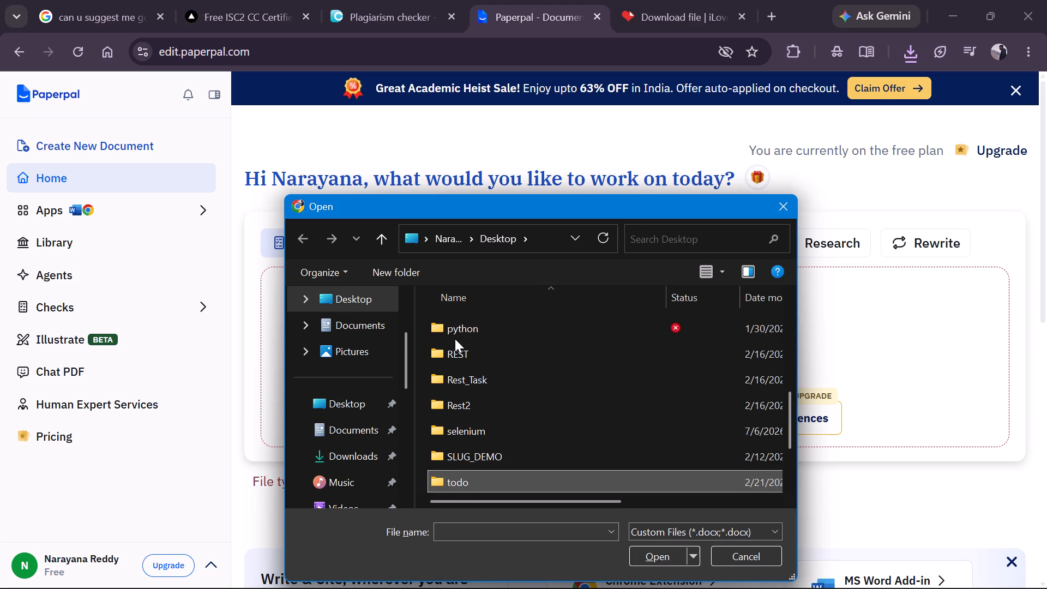
pyautogui.press('Down')
pyautogui.press('Down')
pyautogui.press('Down')
pyautogui.press('Down')
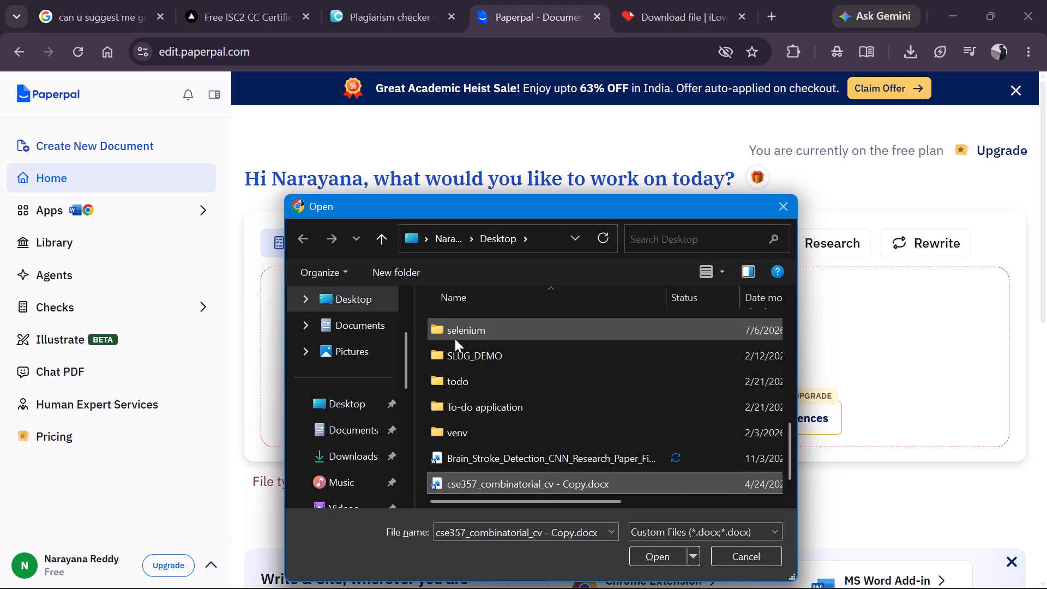
pyautogui.press('Up')
pyautogui.press('Return')
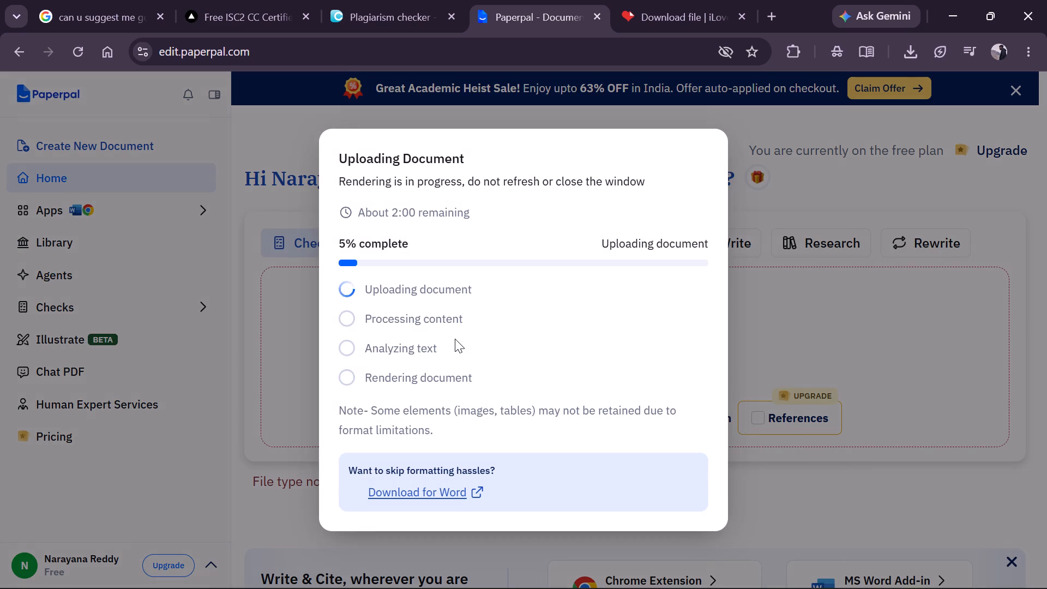
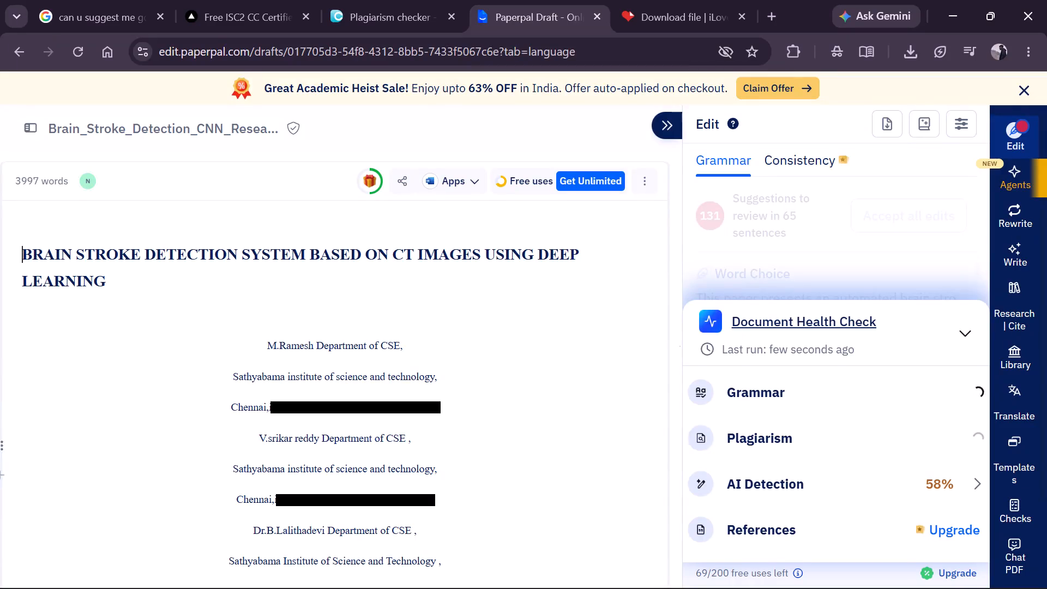
# Look through the uploaded research paper and examine its Document Health Check results for grammar, plagiarism and AI detection.
pyautogui.scroll(-5, 686, 441)
pyautogui.scroll(-1, 455, 268)
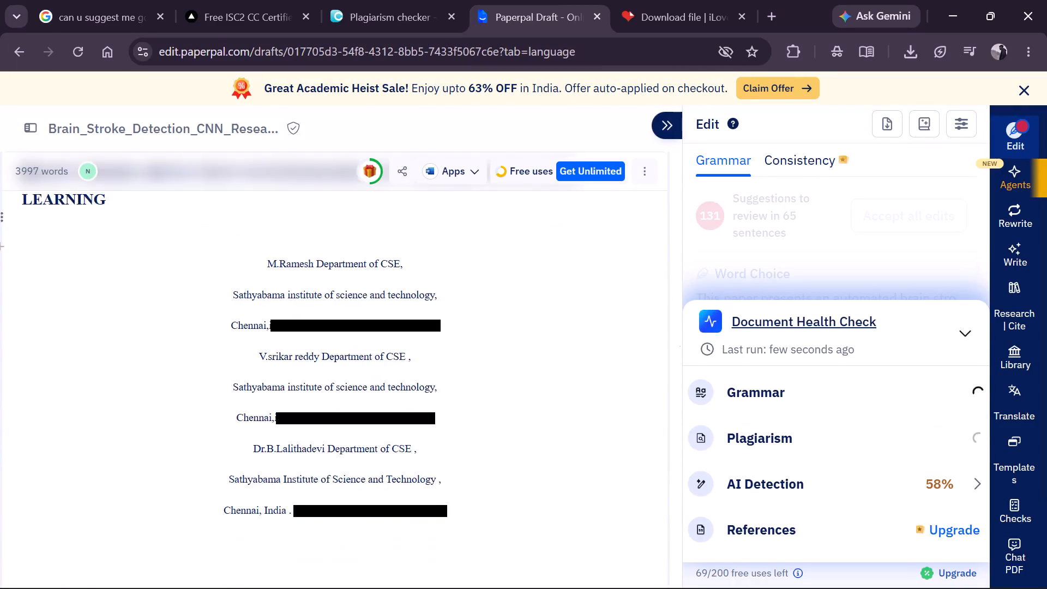
pyautogui.scroll(-12, 455, 269)
pyautogui.scroll(6, 478, 333)
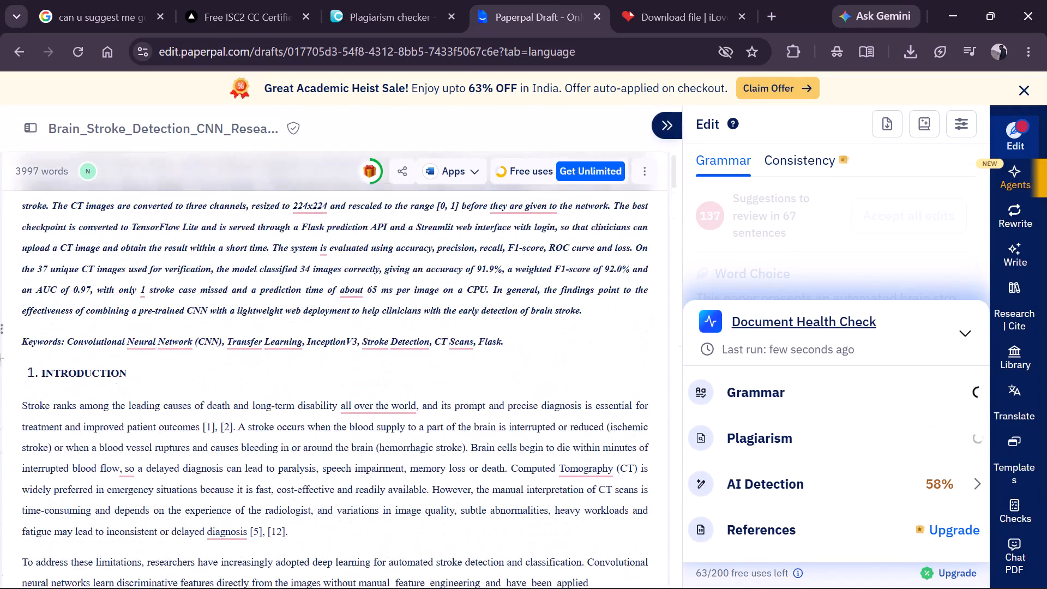
pyautogui.scroll(3, 562, 274)
pyautogui.scroll(5, 444, 242)
pyautogui.scroll(-1, 444, 248)
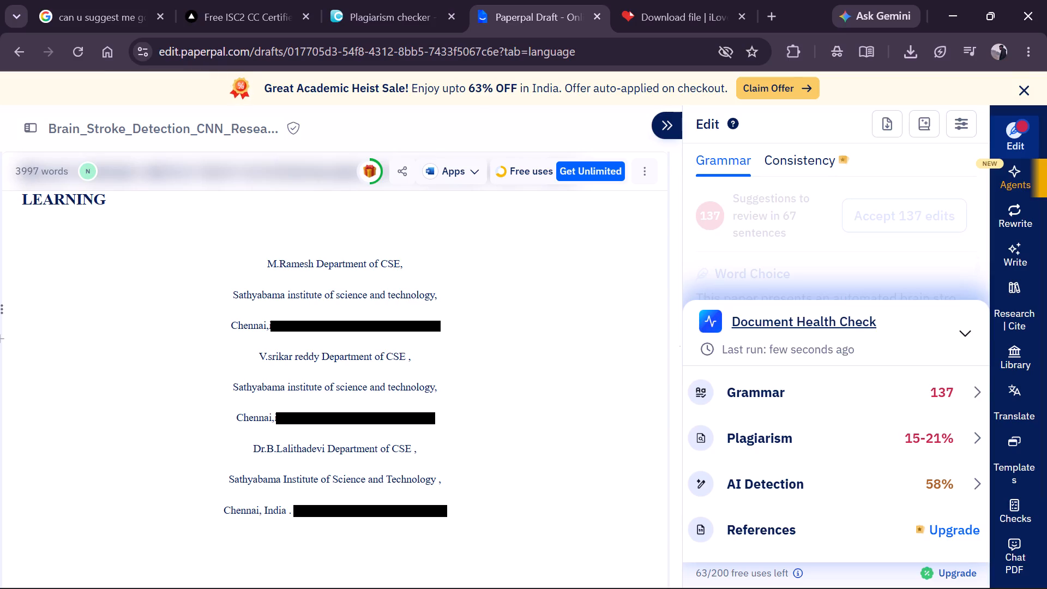
pyautogui.scroll(2, 324, 358)
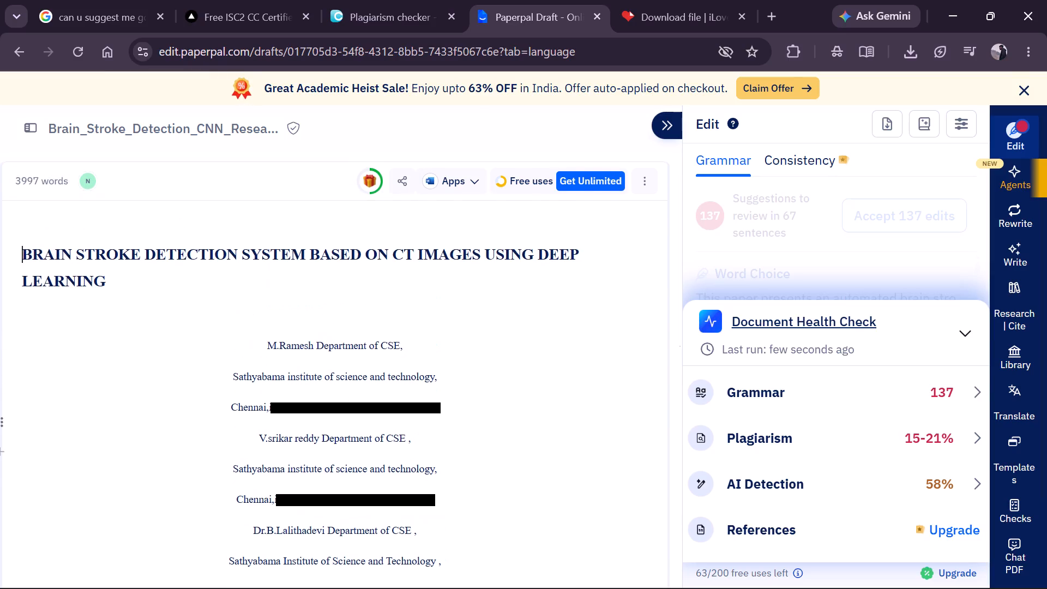
pyautogui.scroll(-1, 324, 358)
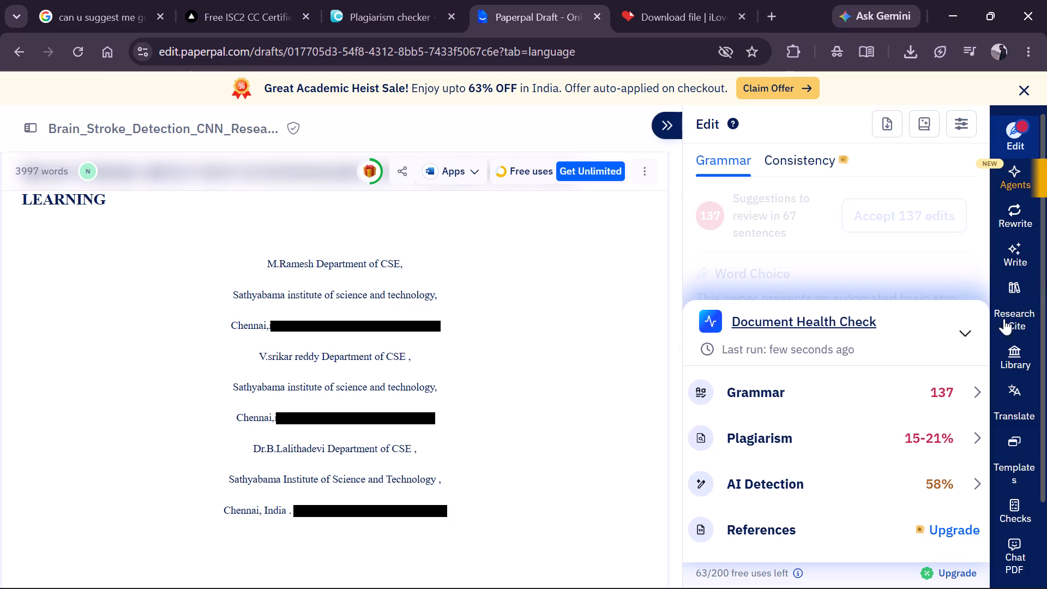
pyautogui.scroll(-6, 894, 411)
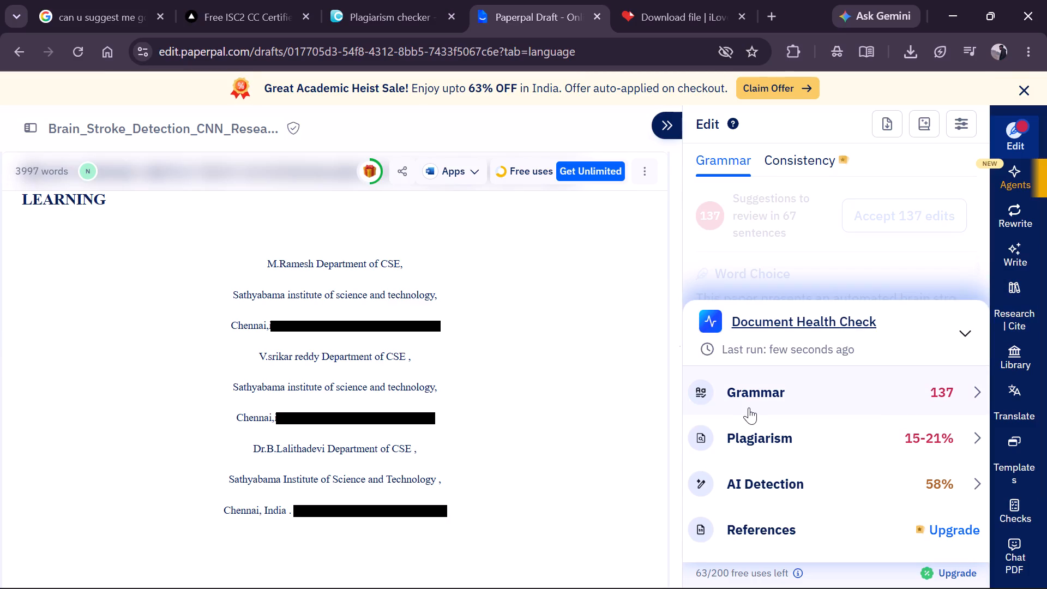
pyautogui.scroll(-1, 749, 407)
pyautogui.scroll(-1, 589, 407)
# View the detailed plagiarism report from the Document Health Check, closing it to return to the paper's draft.
pyautogui.click(795, 445)
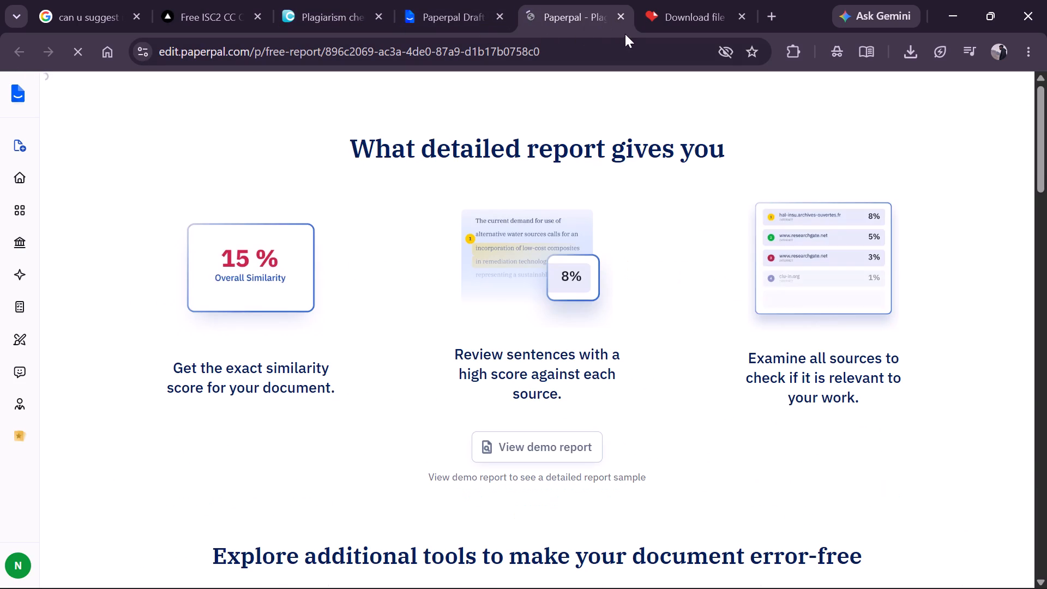
pyautogui.click(620, 22)
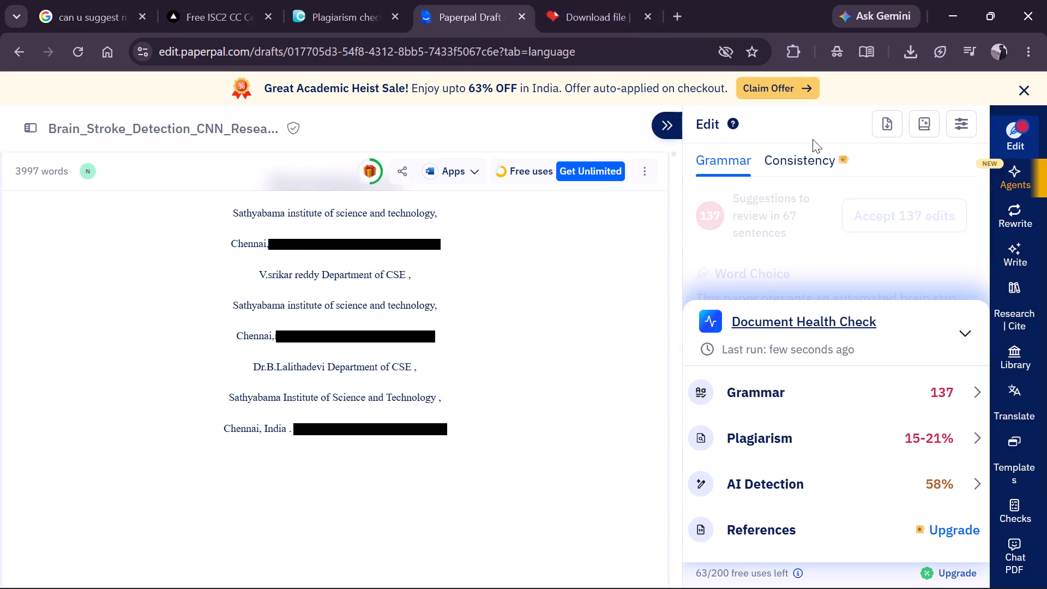
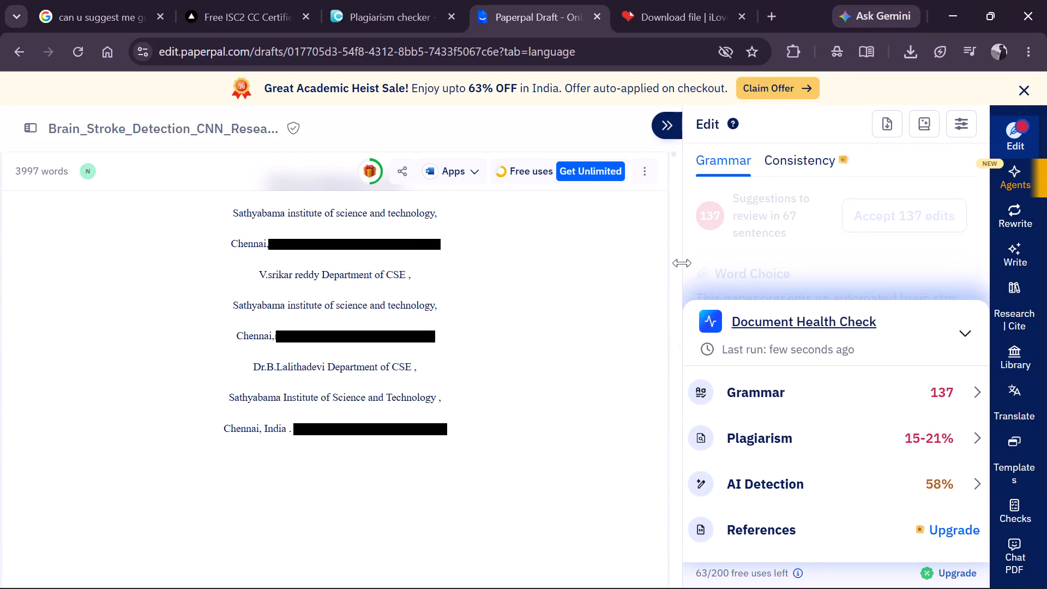
# Open the plagiarism report from the Document Health Check and examine its similarity range and matched sources.
pyautogui.scroll(-8, 595, 380)
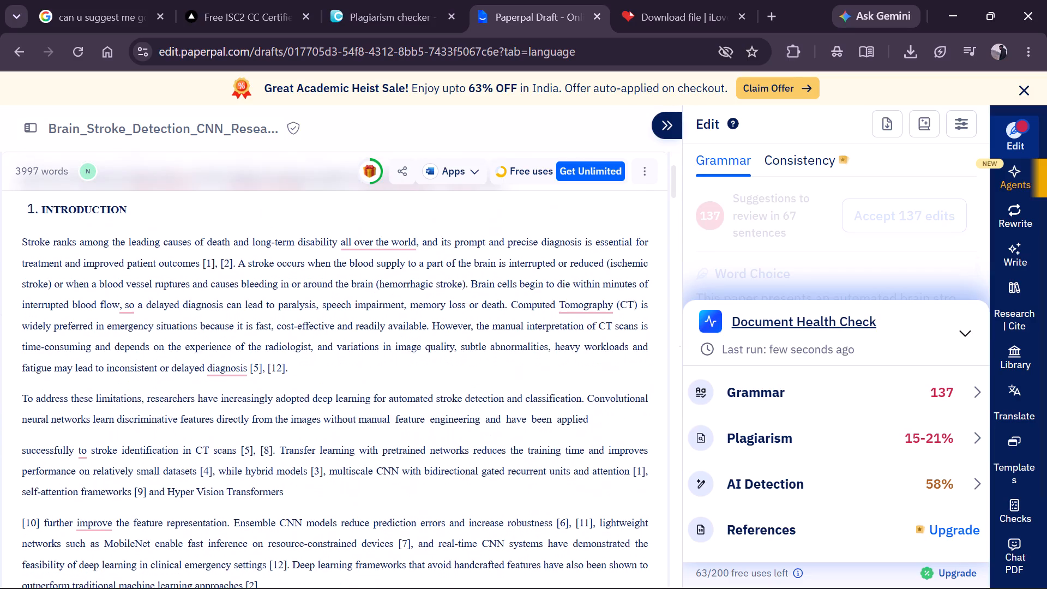
pyautogui.scroll(-3, 603, 369)
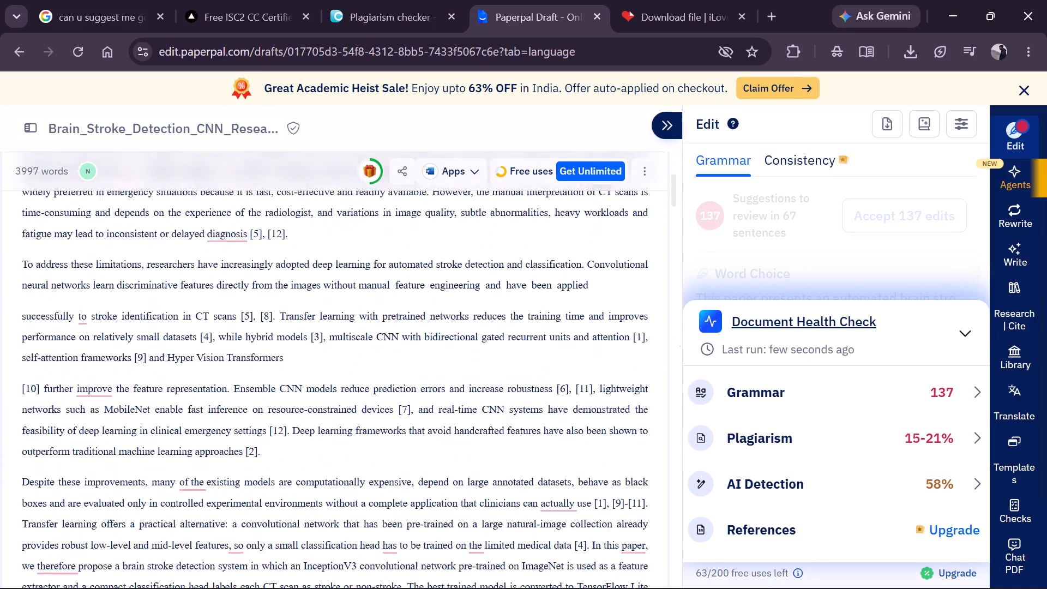
pyautogui.scroll(4, 577, 368)
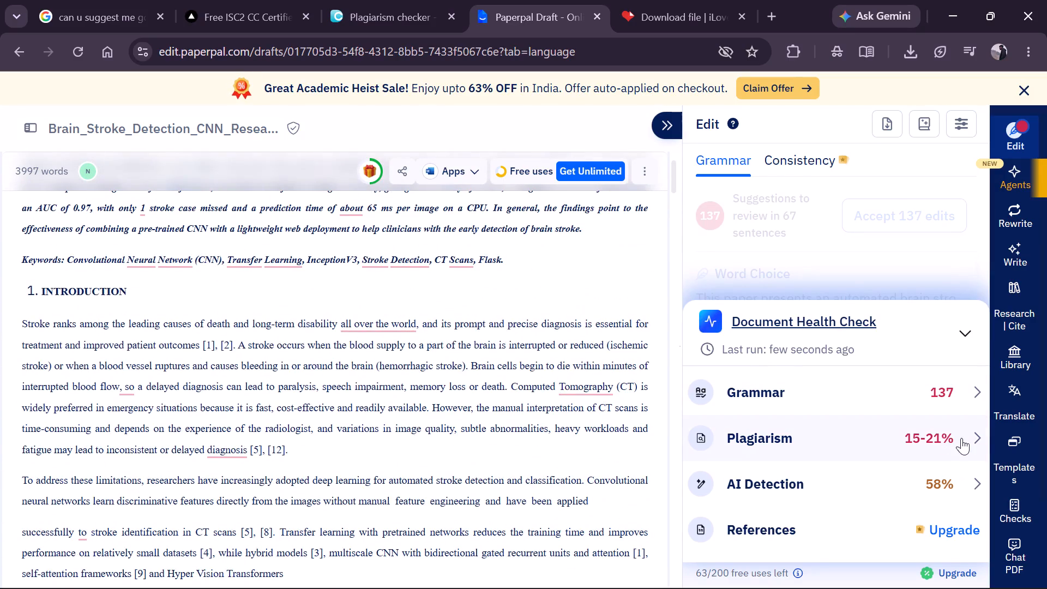
pyautogui.click(967, 432)
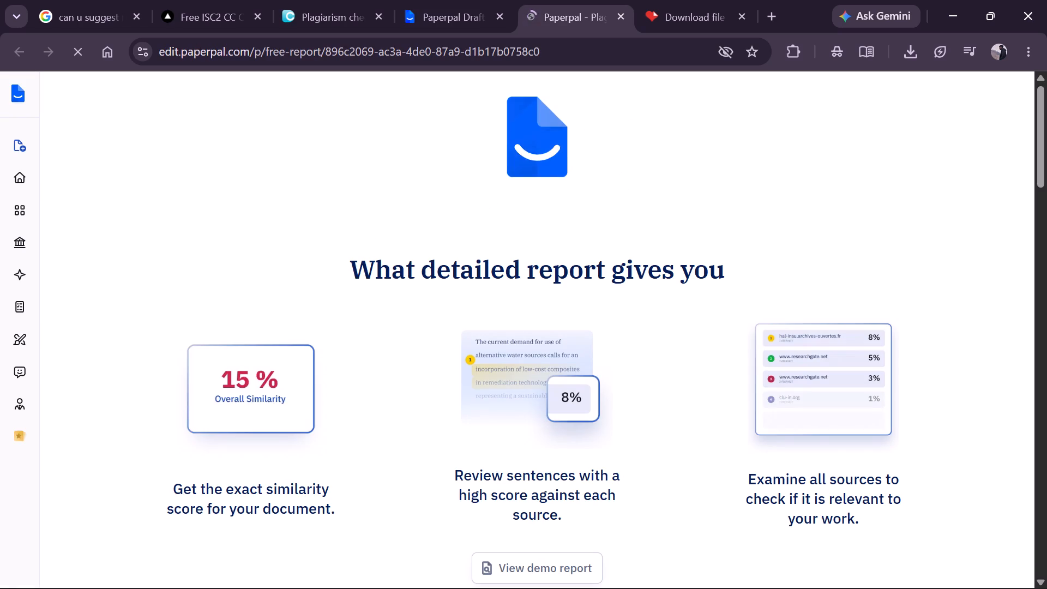
pyautogui.scroll(-1, 827, 266)
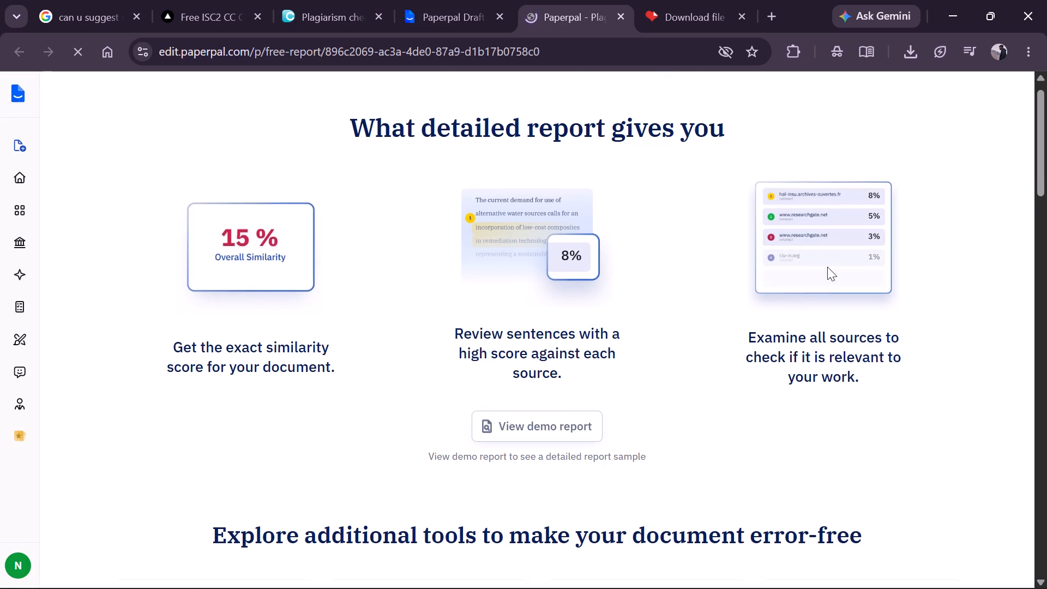
pyautogui.scroll(-1, 827, 267)
pyautogui.scroll(2, 828, 263)
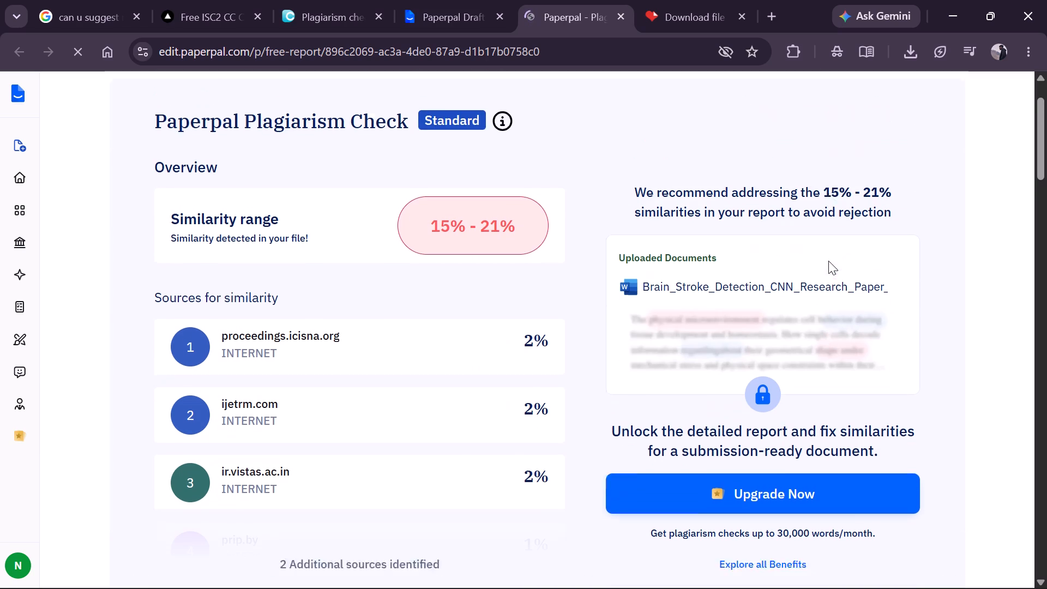
pyautogui.scroll(5, 828, 260)
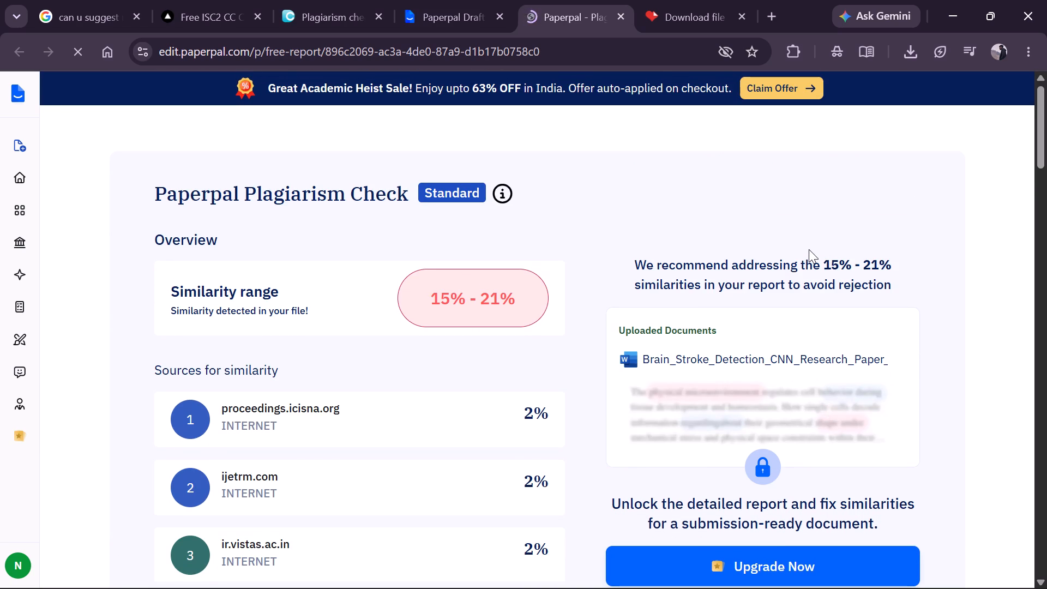
pyautogui.scroll(-2, 808, 266)
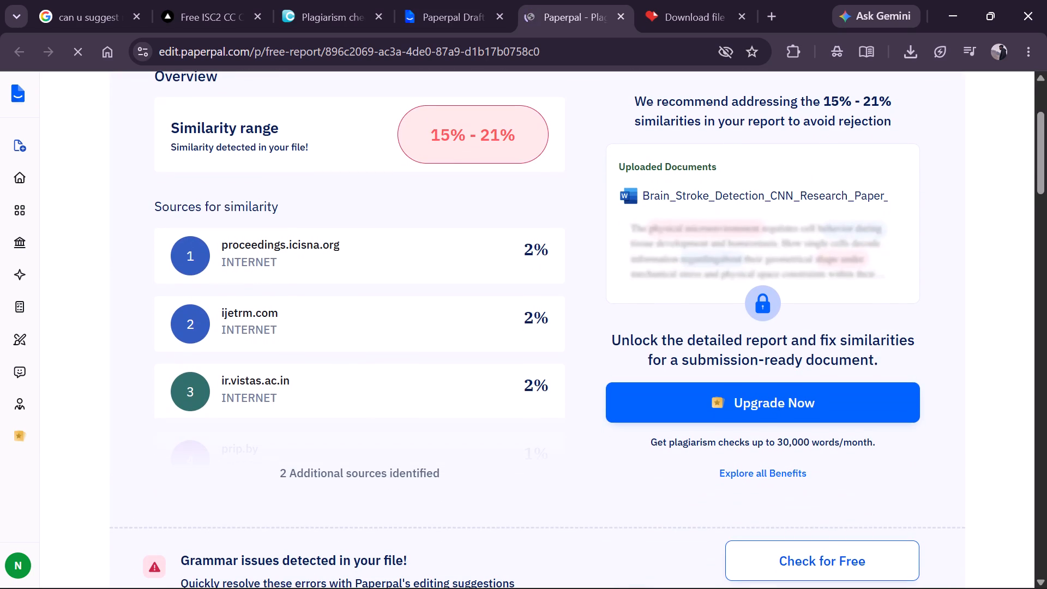
pyautogui.scroll(3, 768, 198)
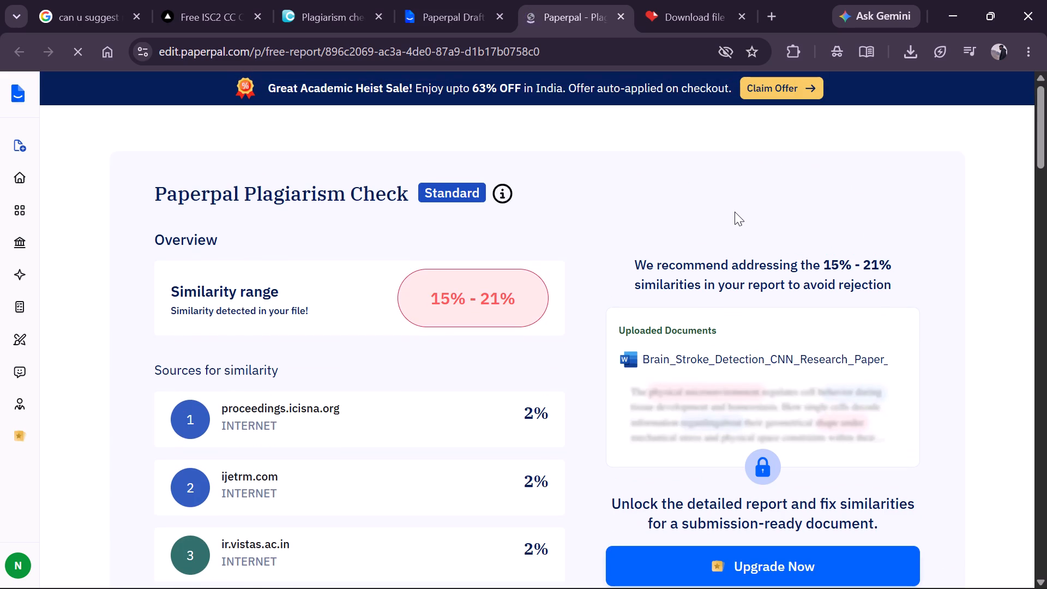
pyautogui.scroll(-3, 735, 211)
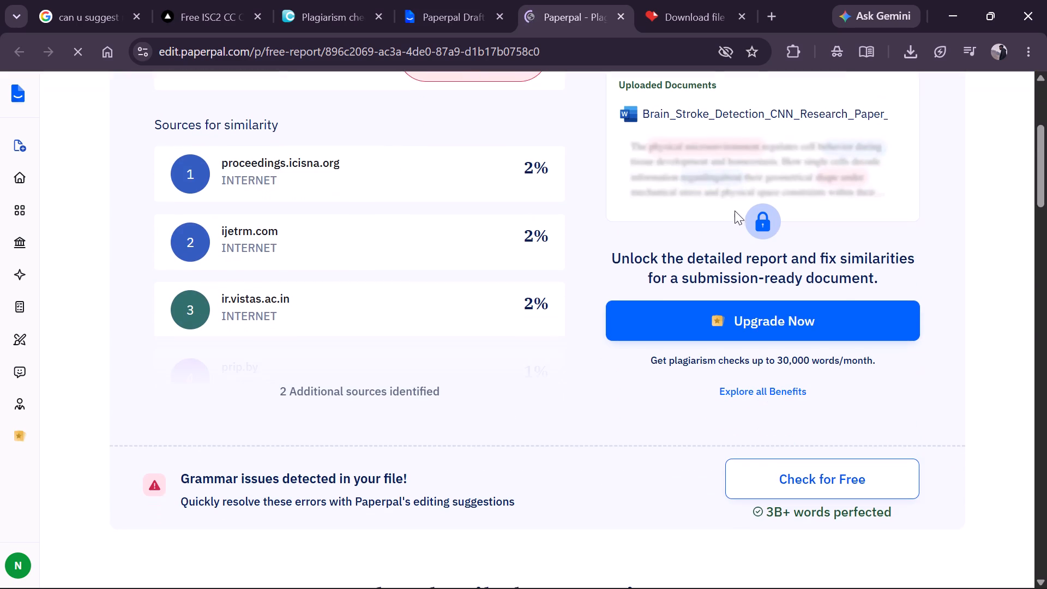
pyautogui.scroll(-3, 745, 220)
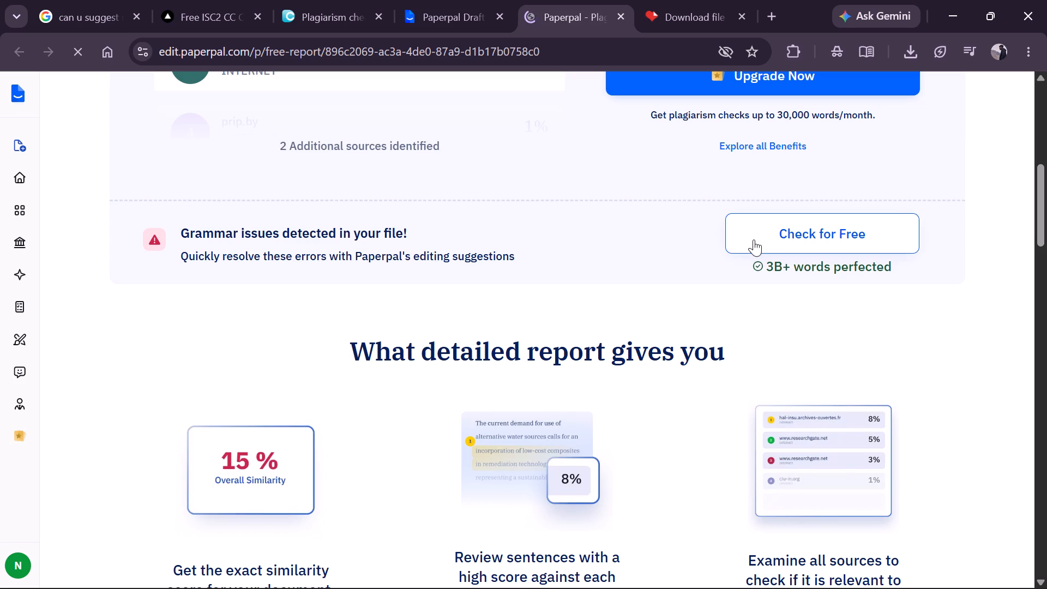
# Read through the rest of the plagiarism report page, including the additional tools, similarity advice and frequently asked questions.
pyautogui.scroll(-8, 754, 239)
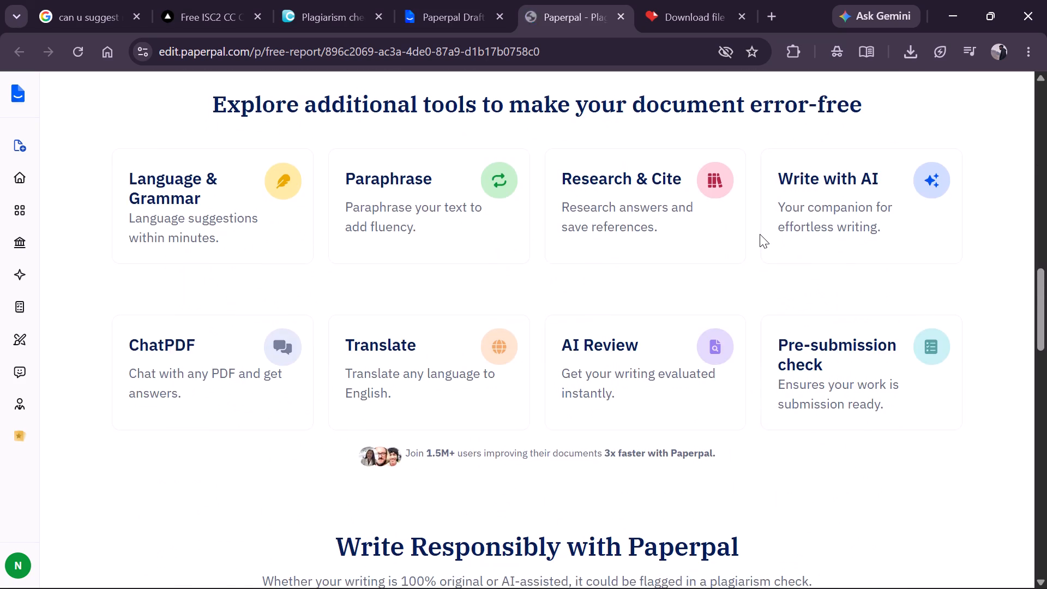
pyautogui.scroll(-15, 760, 234)
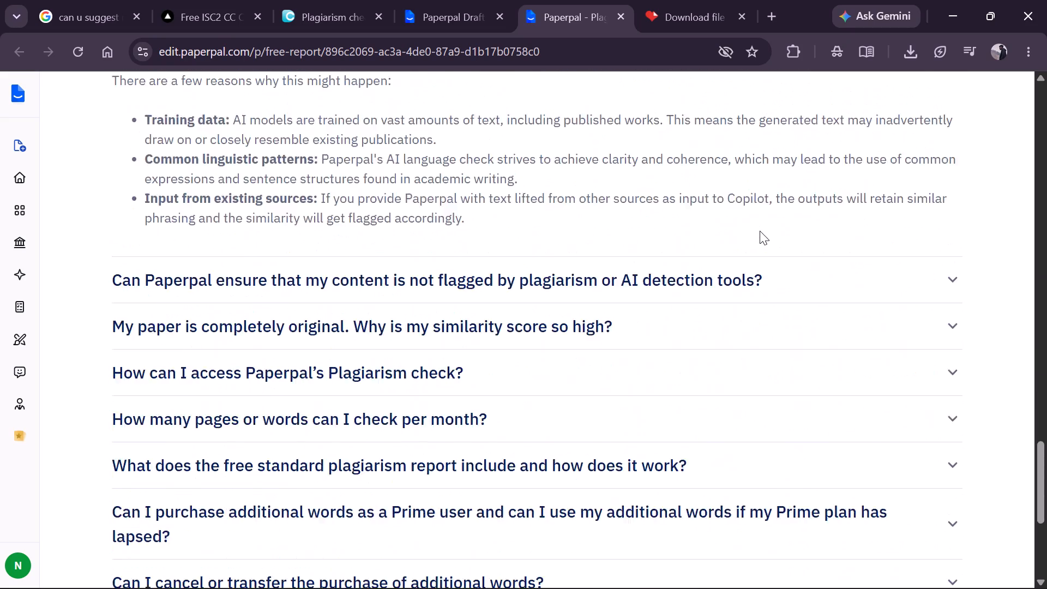
pyautogui.scroll(-12, 760, 231)
pyautogui.scroll(11, 772, 223)
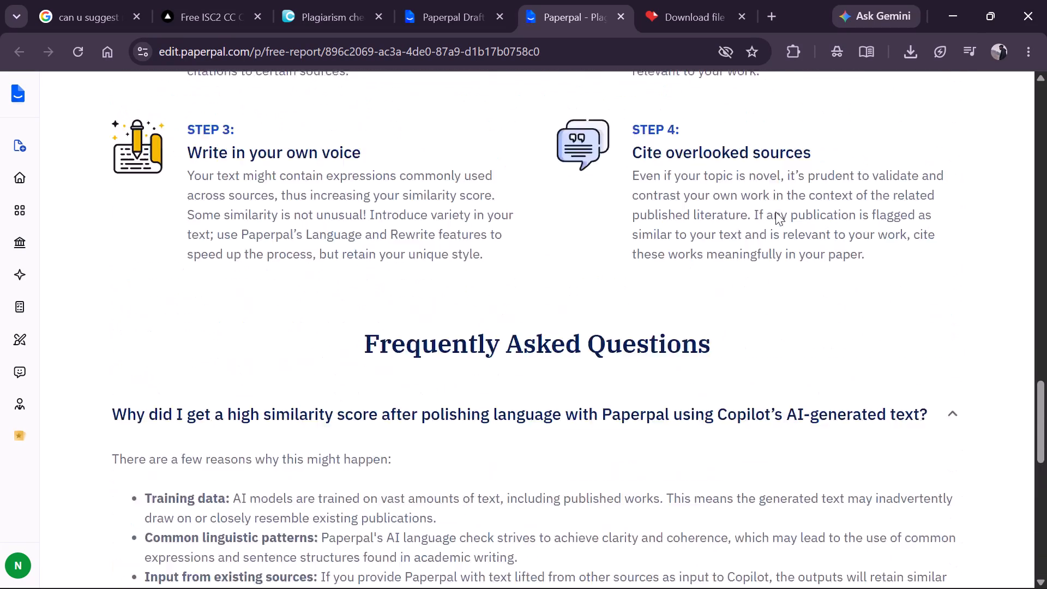
pyautogui.scroll(19, 775, 212)
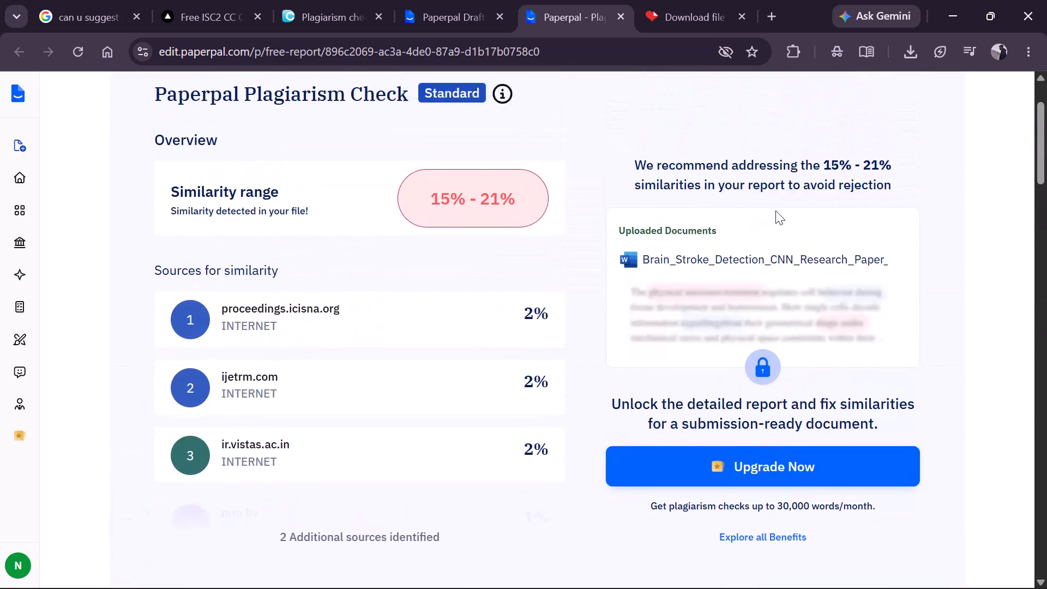
# Start the free grammar check offered in the plagiarism report.
pyautogui.scroll(-5, 778, 211)
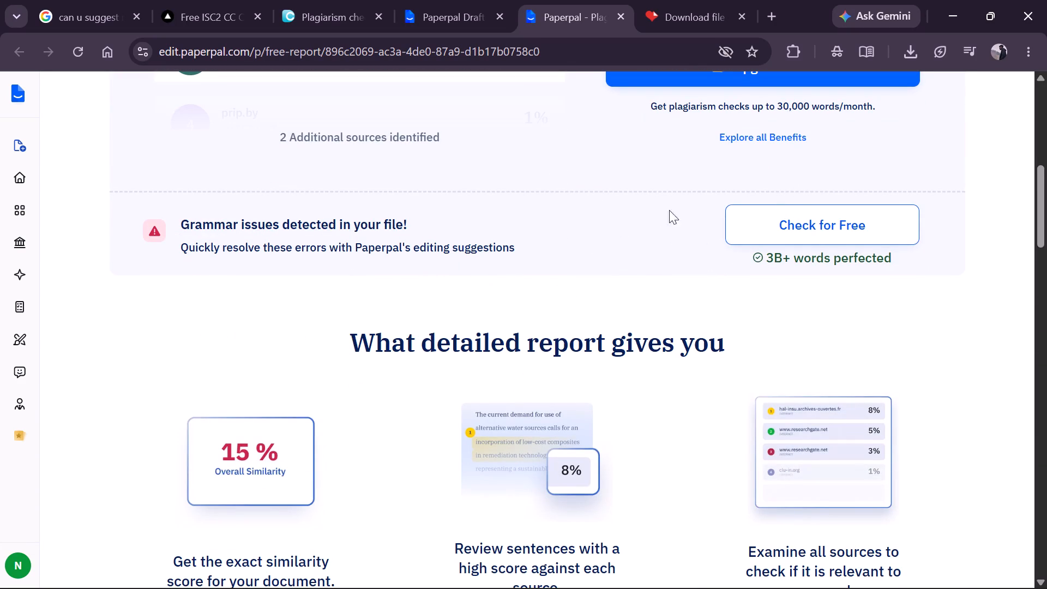
pyautogui.scroll(3, 690, 208)
pyautogui.scroll(-3, 682, 201)
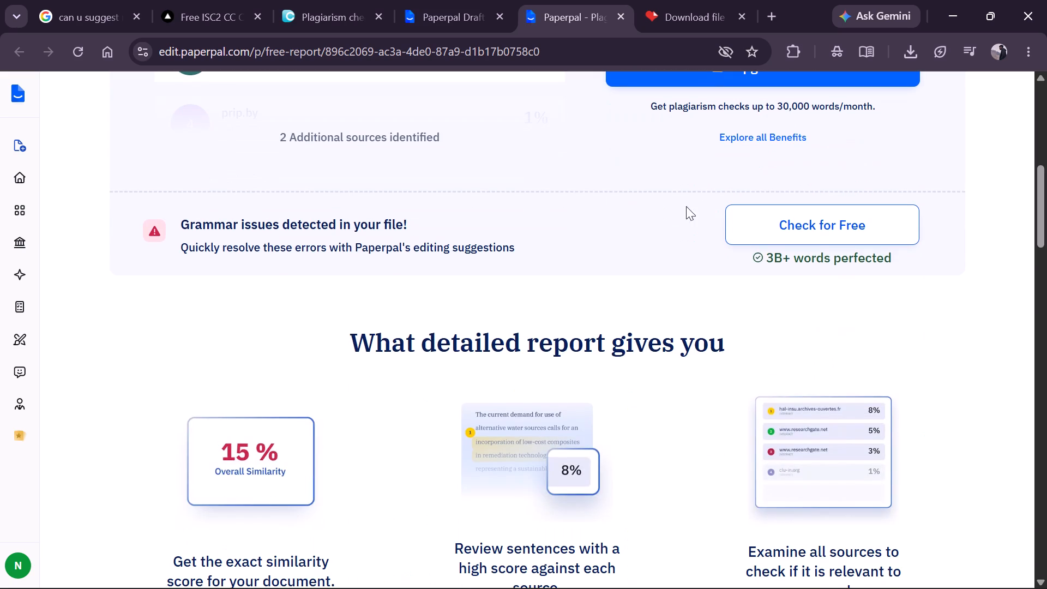
pyautogui.click(784, 220)
# Look over the plagiarism report page again, examining the similarity sources, additional tools and tips for reducing similarity.
pyautogui.scroll(3, 786, 218)
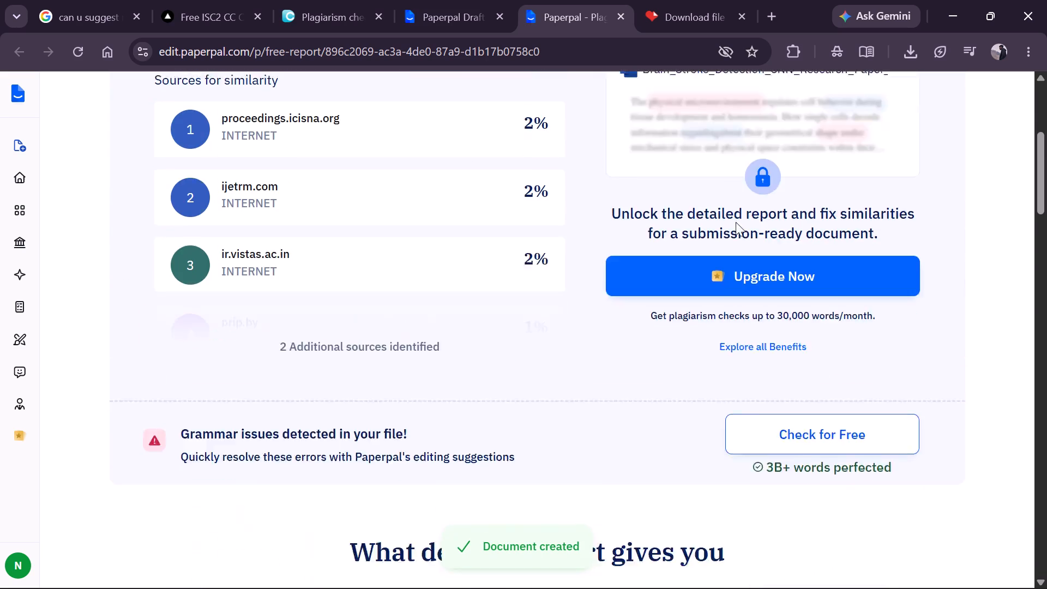
pyautogui.scroll(3, 736, 222)
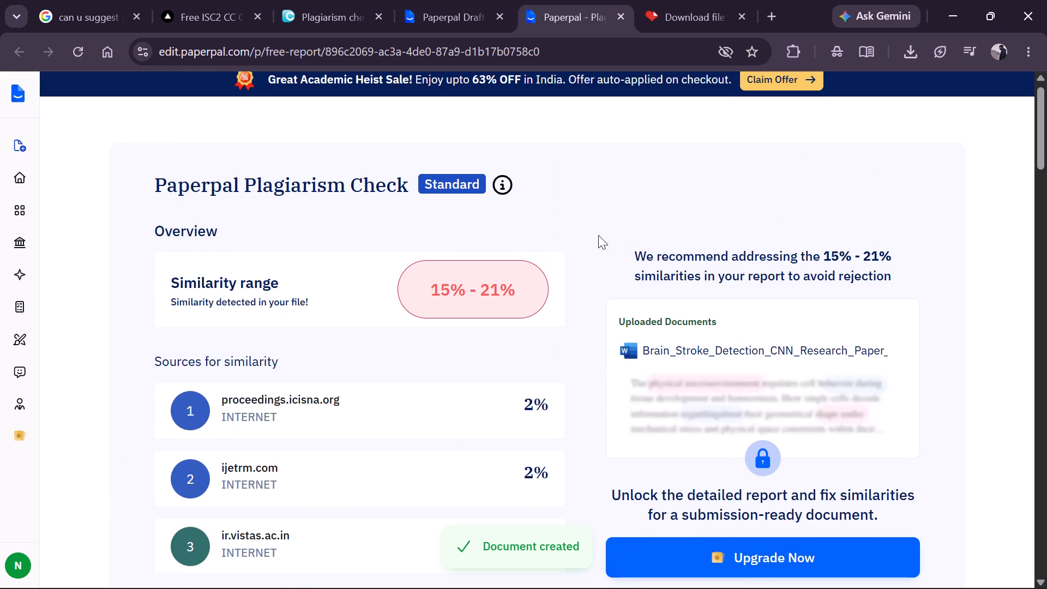
pyautogui.scroll(2, 614, 228)
pyautogui.scroll(-14, 617, 228)
pyautogui.scroll(-2, 661, 234)
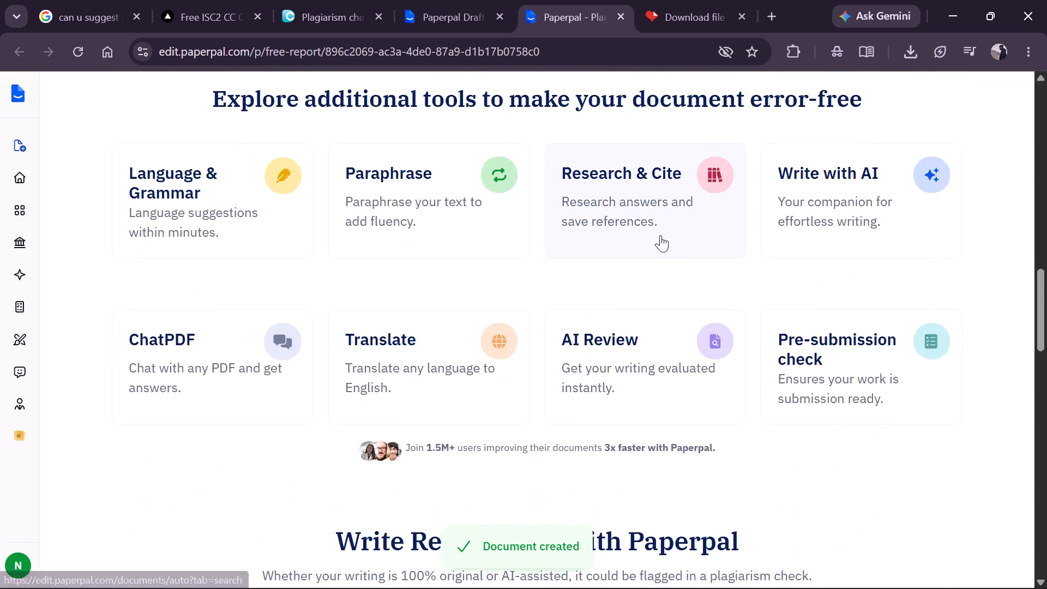
pyautogui.scroll(-7, 660, 235)
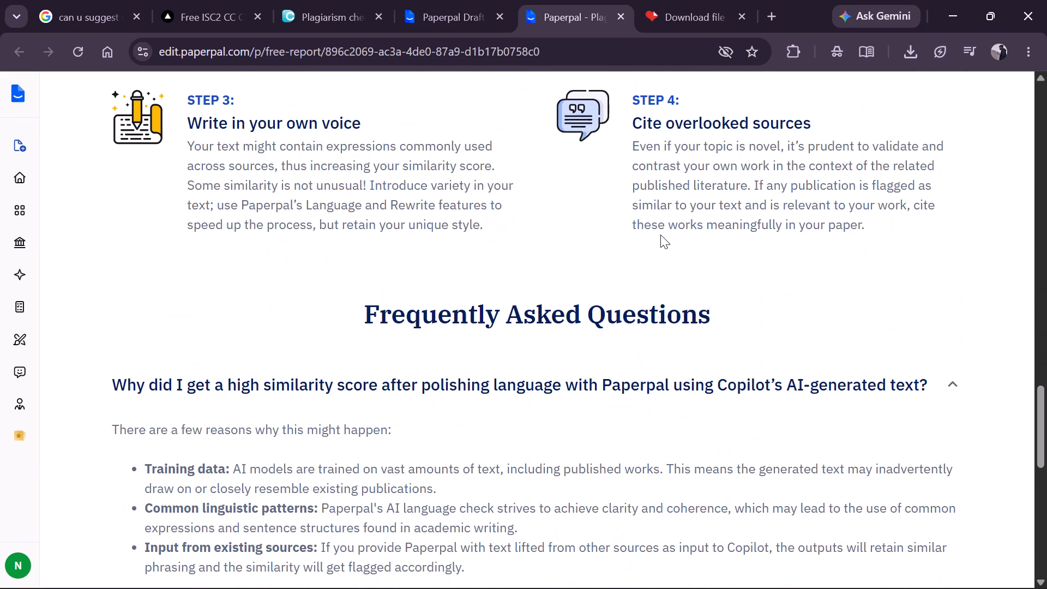
pyautogui.scroll(15, 660, 235)
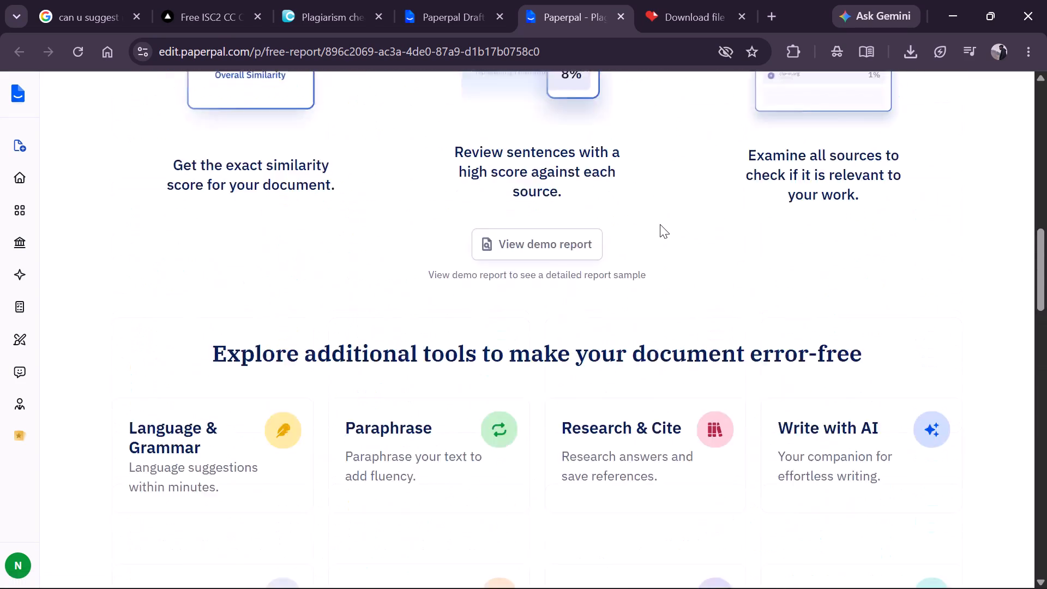
pyautogui.scroll(4, 660, 224)
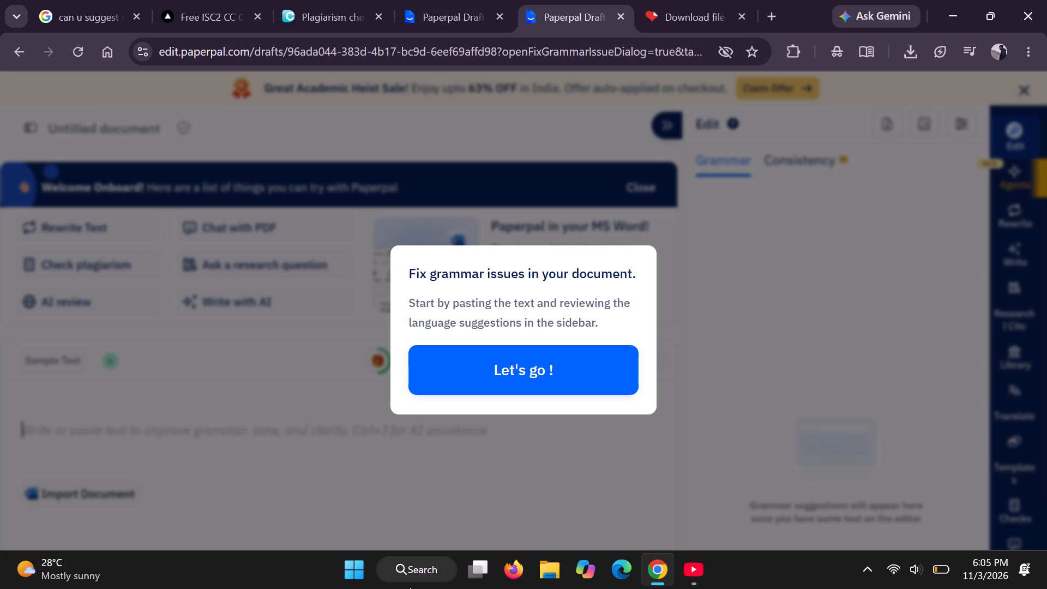
# Proceed past the grammar-fix introduction into the new untitled document and examine its Grammar and Consistency checks.
pyautogui.click(538, 384)
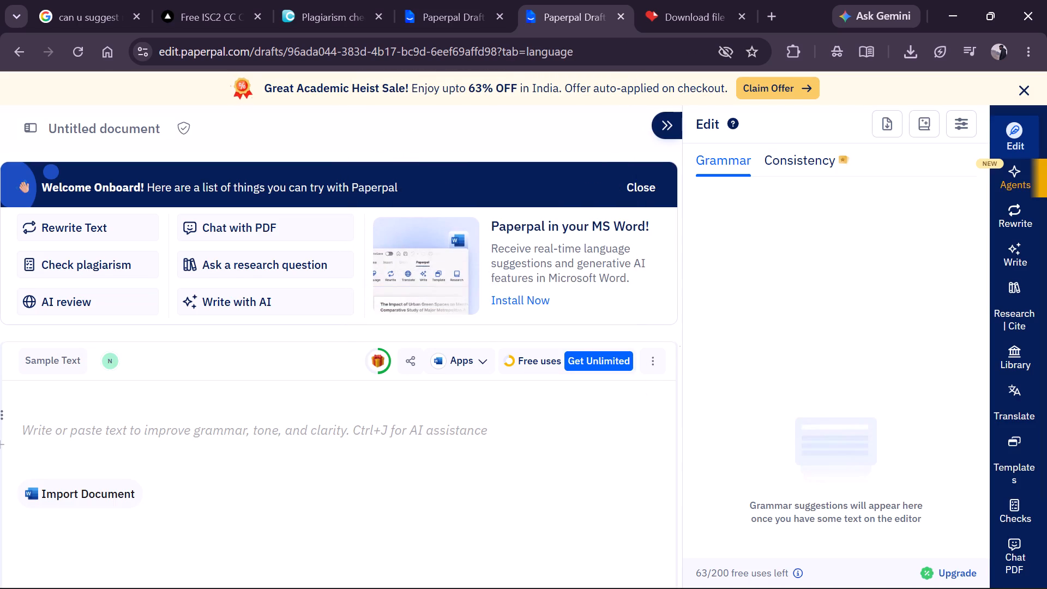
pyautogui.scroll(-4, 636, 414)
pyautogui.scroll(3, 727, 391)
pyautogui.scroll(3, 824, 383)
pyautogui.click(823, 161)
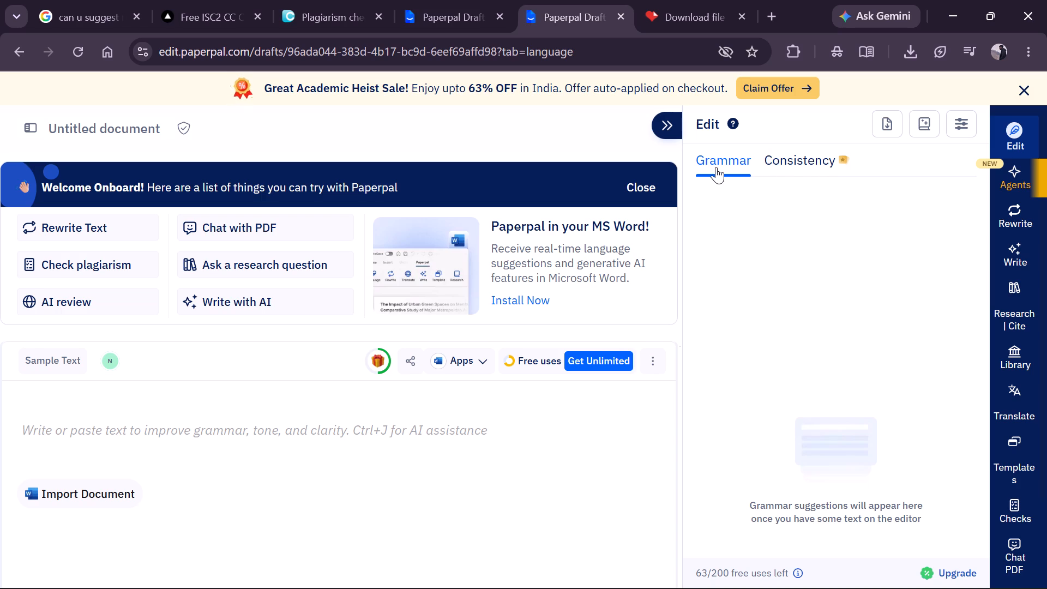
pyautogui.click(714, 168)
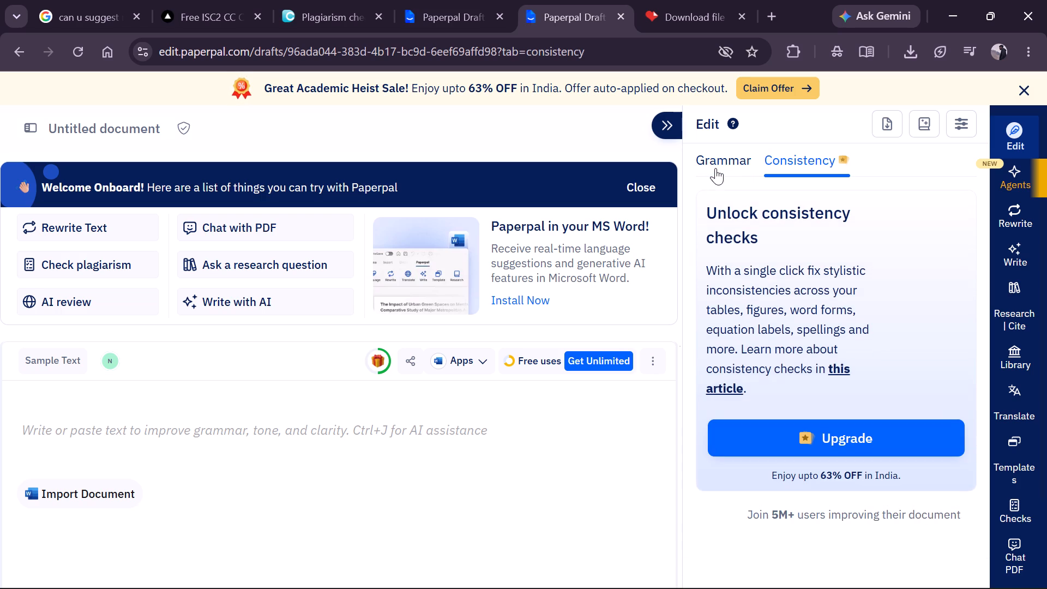
pyautogui.click(723, 164)
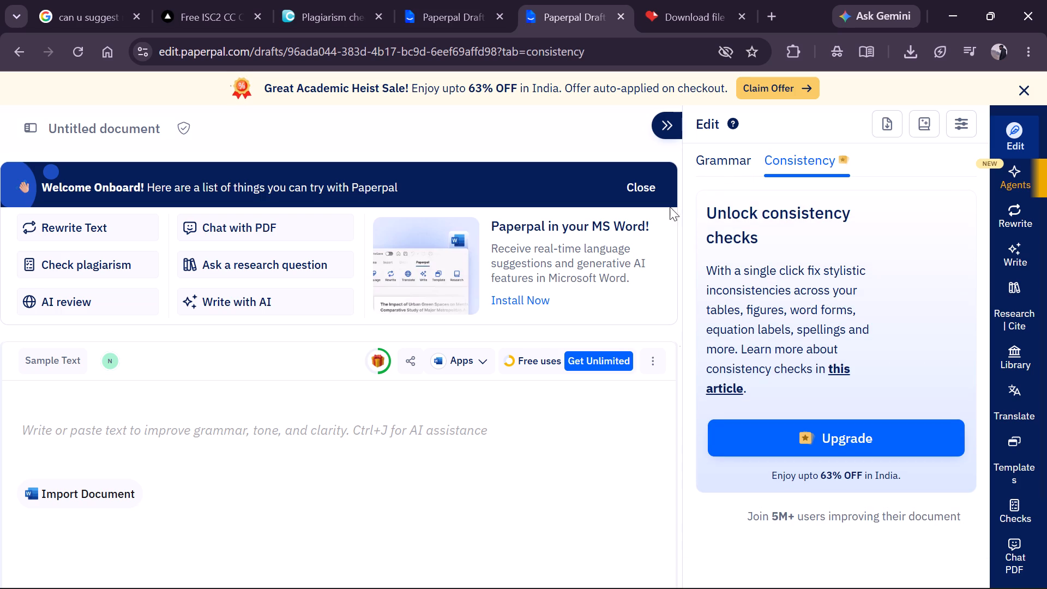
pyautogui.click(719, 167)
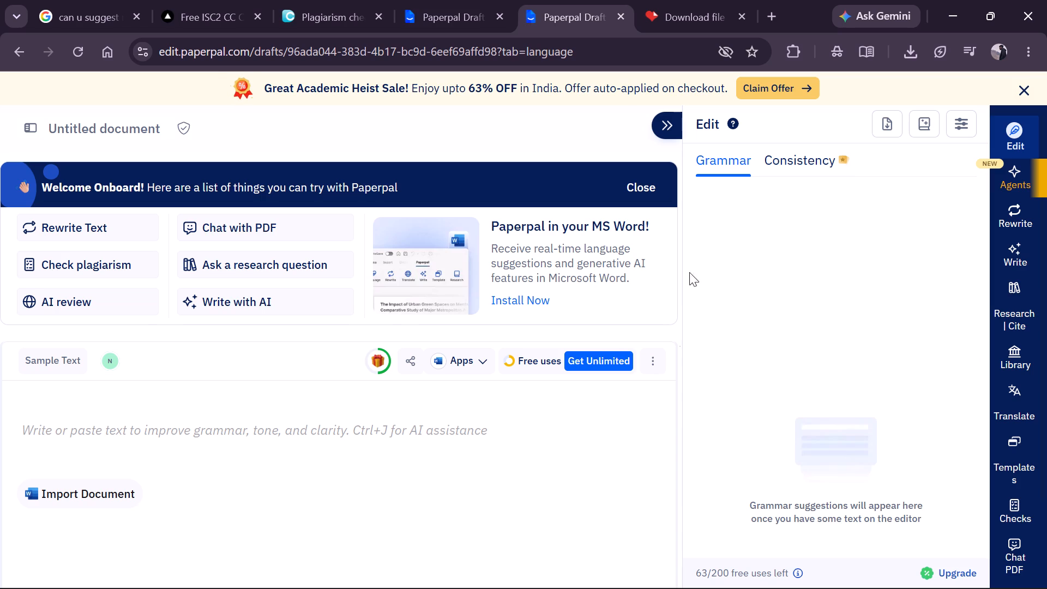
pyautogui.scroll(-7, 757, 316)
pyautogui.scroll(-3, 369, 419)
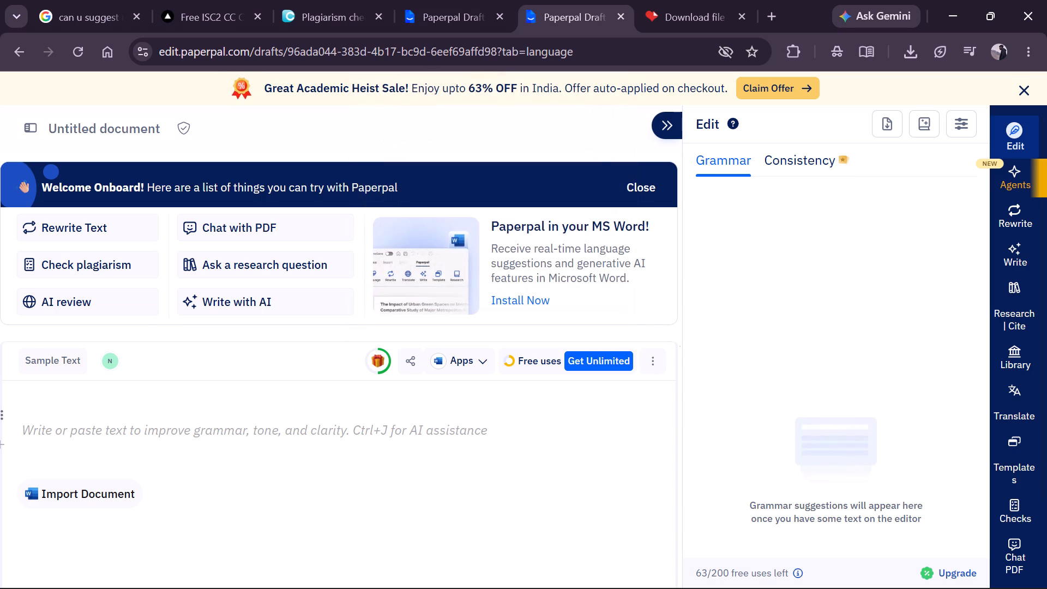
pyautogui.scroll(3, 414, 389)
pyautogui.scroll(4, 192, 383)
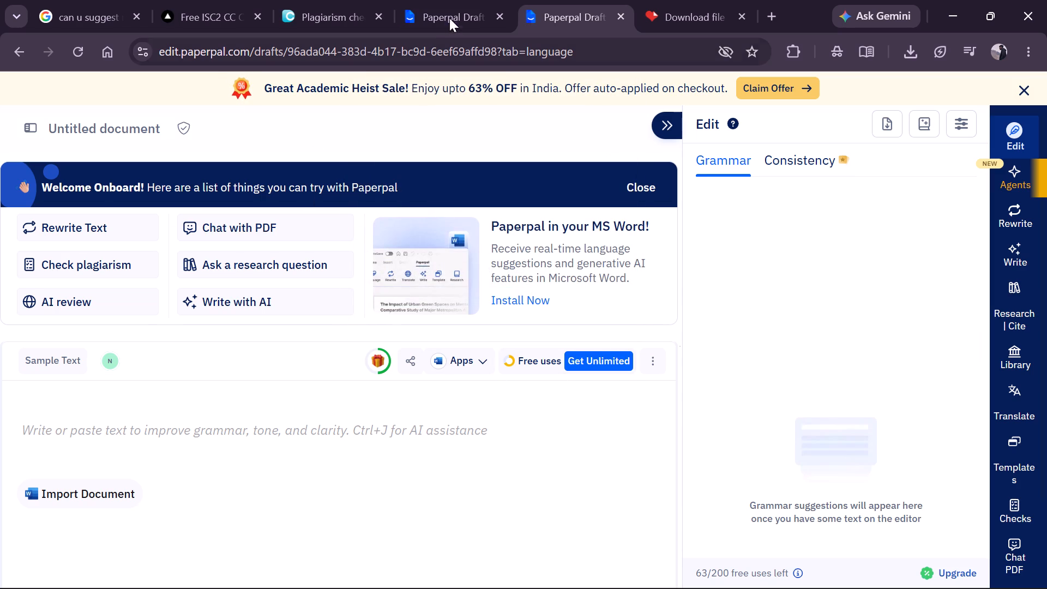
# Capture a full-screen screenshot of the brain stroke paper's Document Health Check results in its Paperpal draft.
pyautogui.click(467, 4)
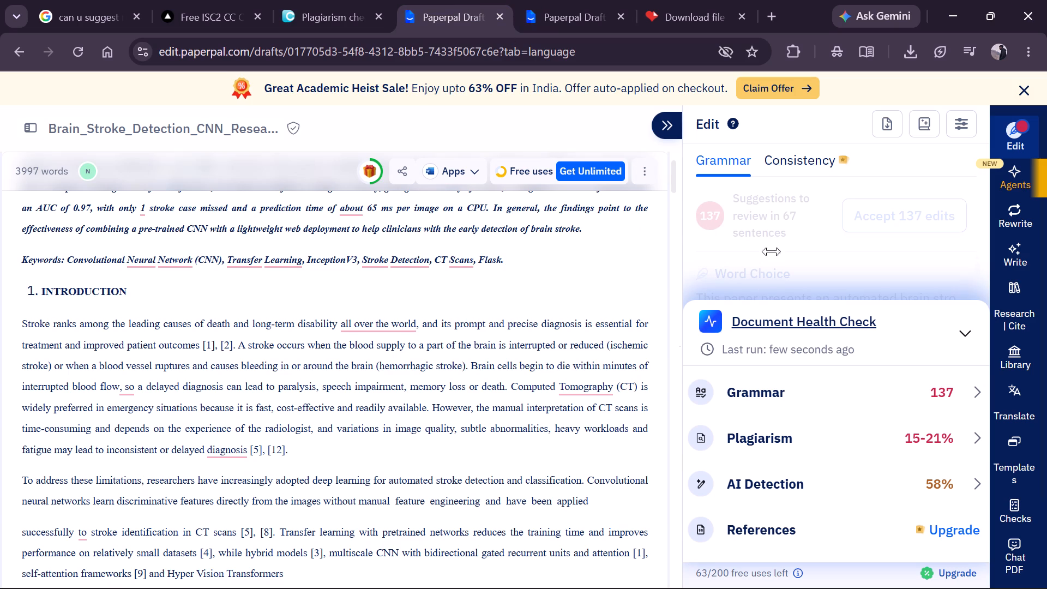
pyautogui.scroll(-1, 762, 295)
pyautogui.press('Insert')
pyautogui.press('Print')
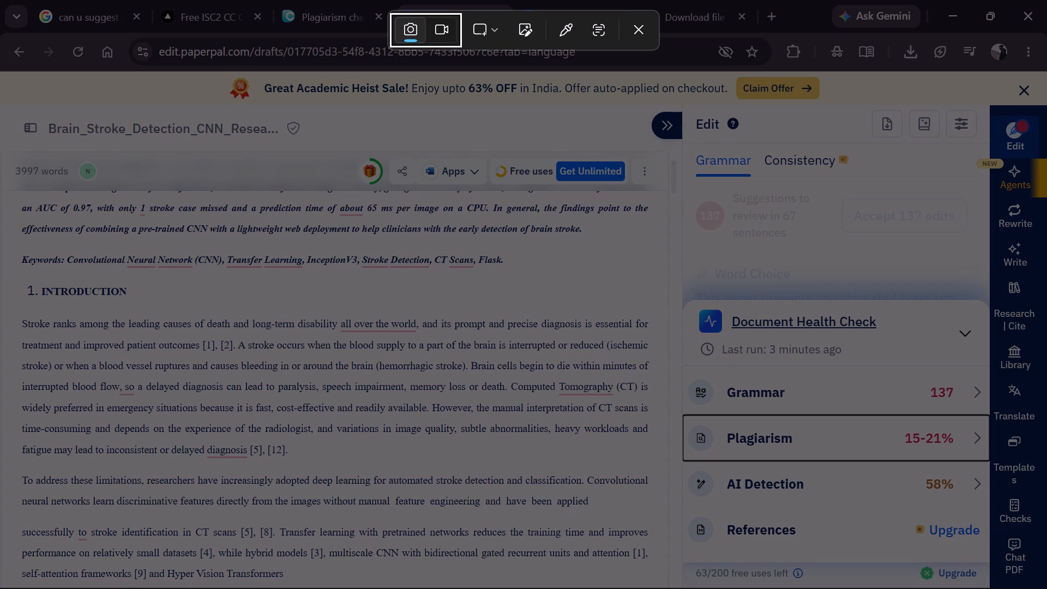
pyautogui.click(500, 37)
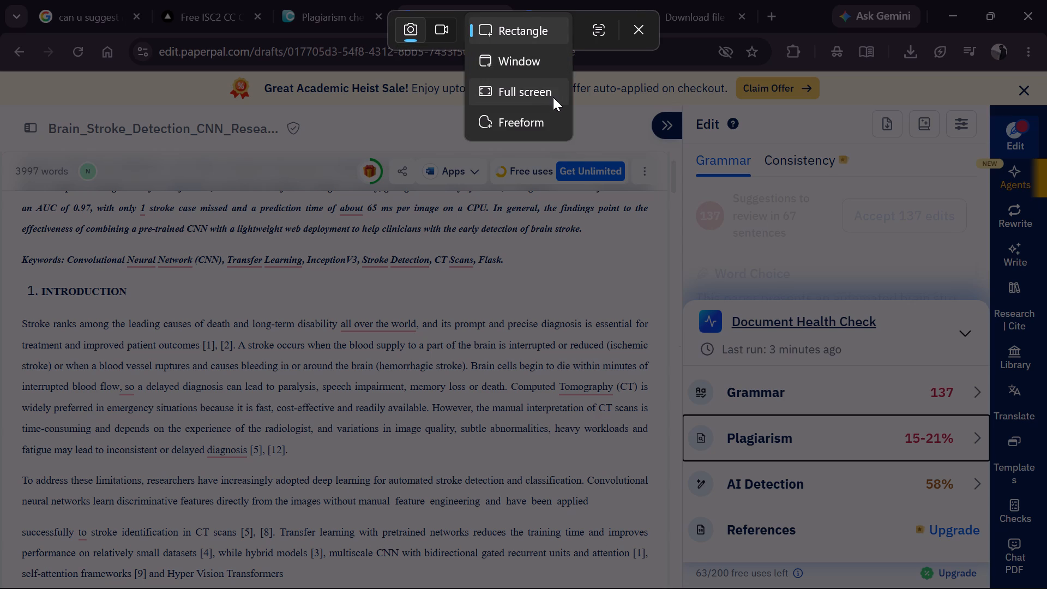
pyautogui.click(550, 91)
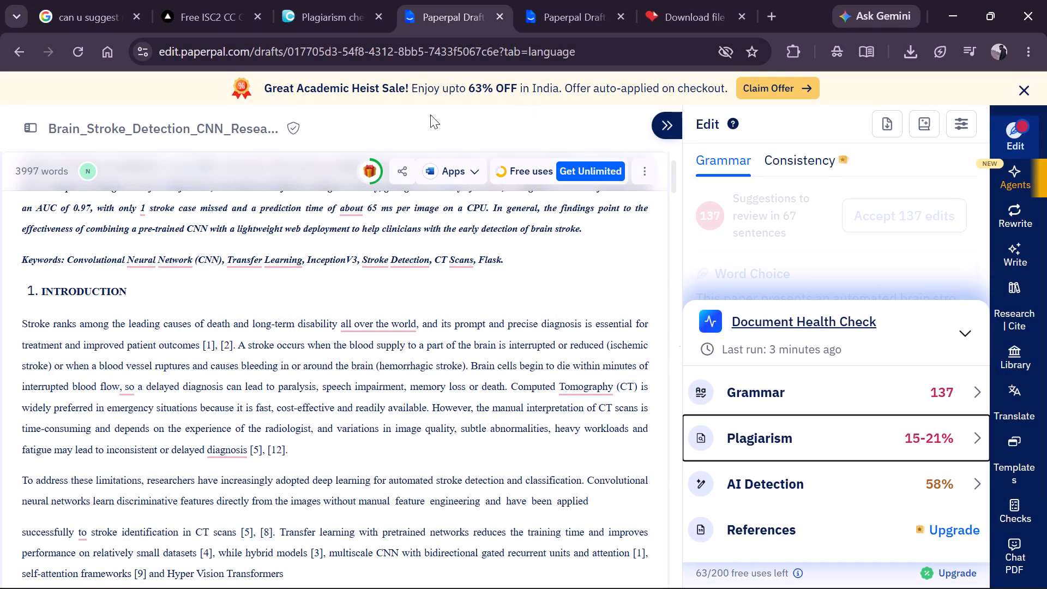
# Capture a full-screen screenshot of the DupliChecker report showing the Plagiarized and Unique percentages.
pyautogui.click(365, 18)
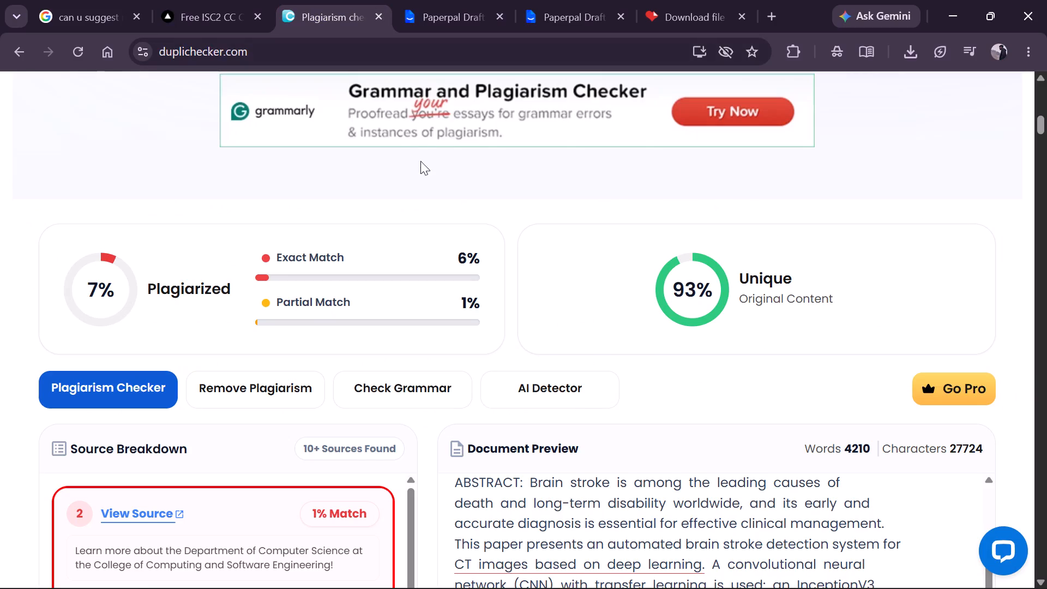
pyautogui.scroll(-4, 453, 184)
pyautogui.scroll(7, 446, 189)
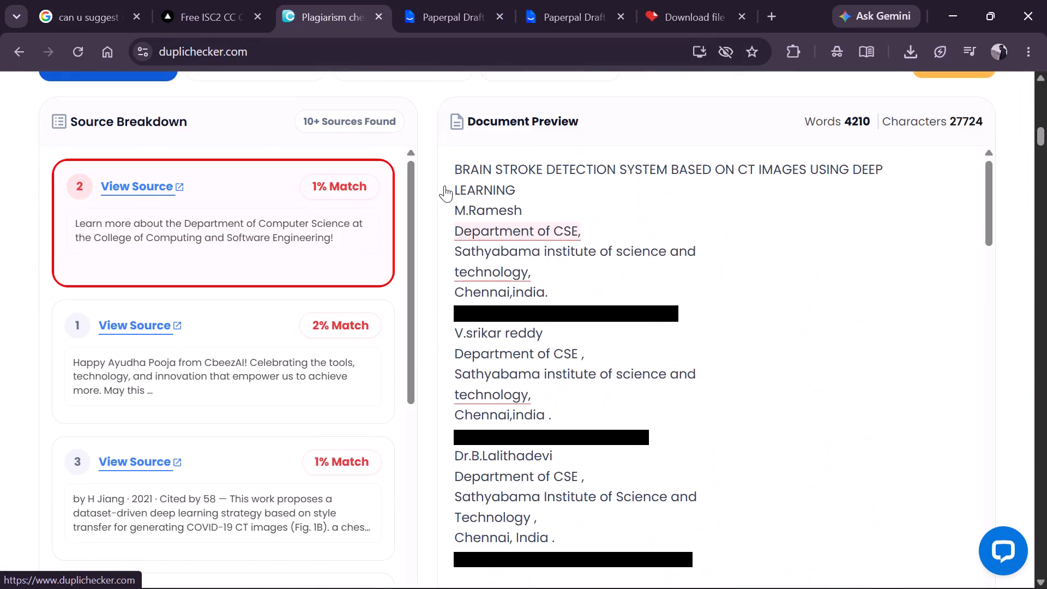
pyautogui.scroll(5, 373, 199)
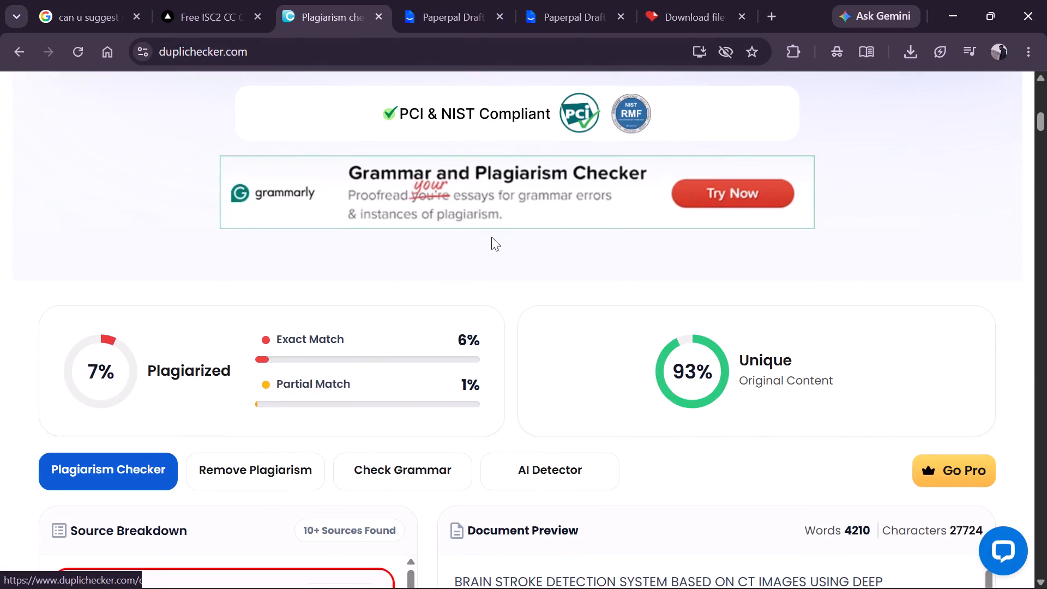
pyautogui.press('Print')
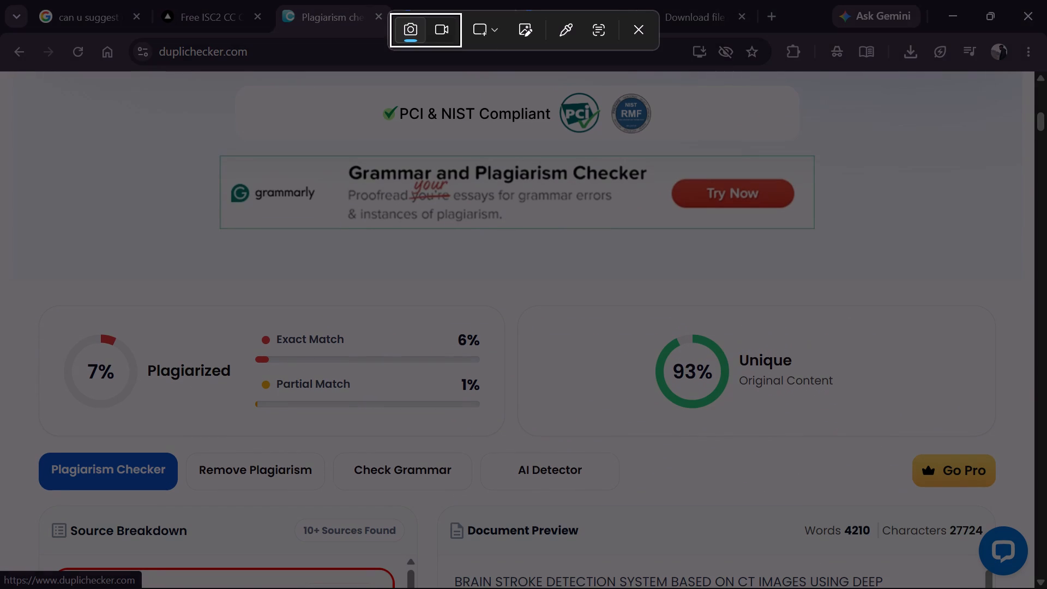
pyautogui.click(497, 28)
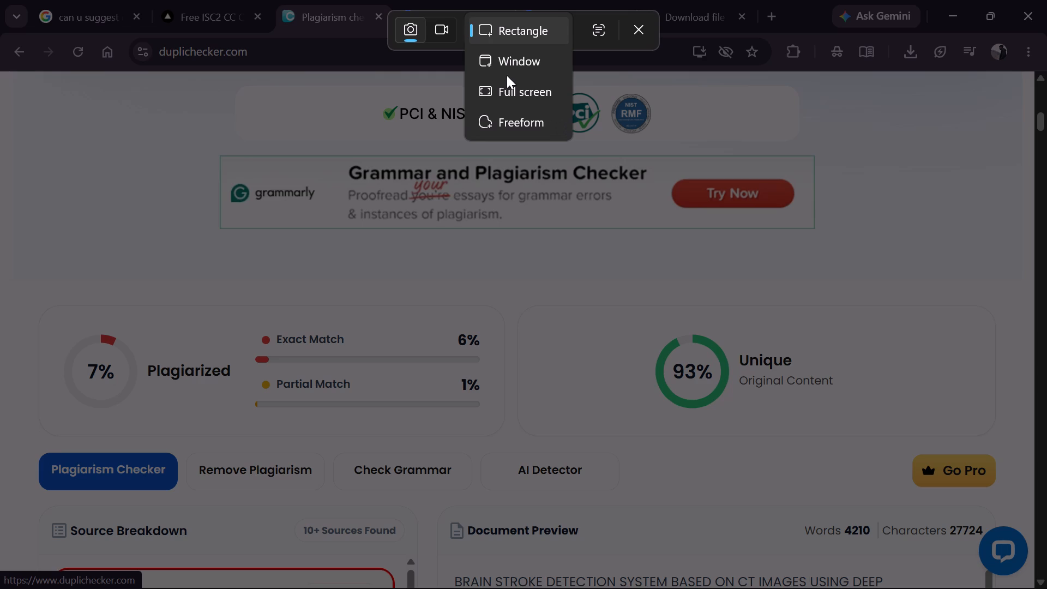
pyautogui.click(511, 87)
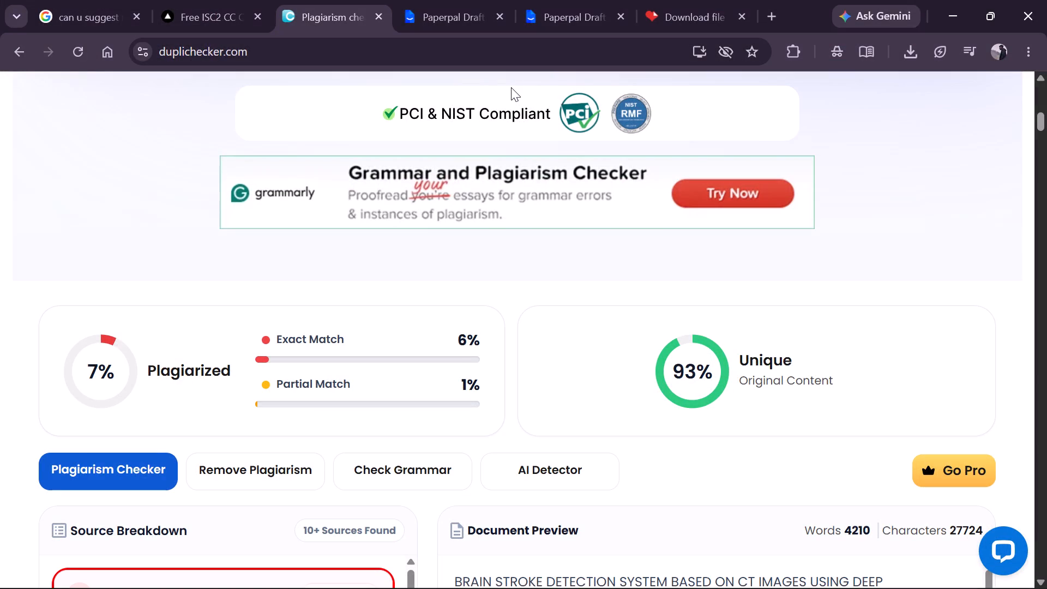